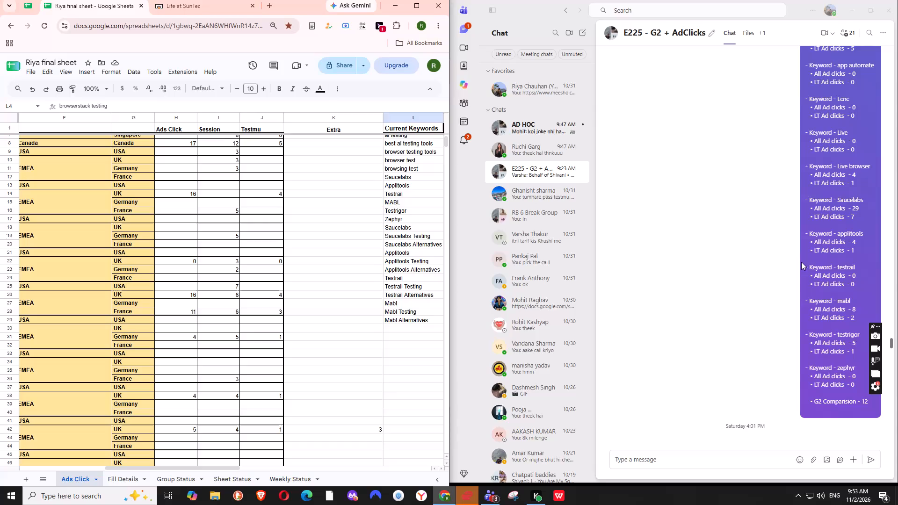
# Clear the Testmu values in J2:J45 of the Ads Click sheet.
pyautogui.scroll(-1, 250, 226)
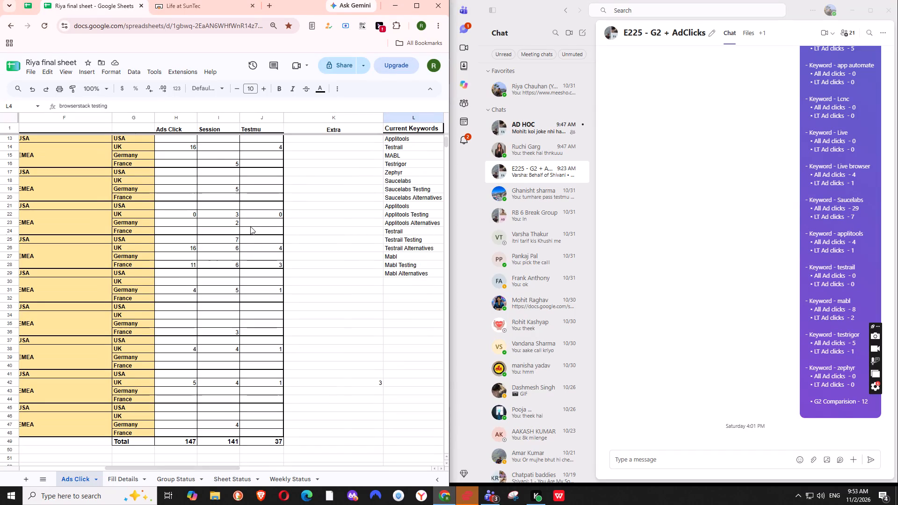
pyautogui.scroll(-1, 250, 226)
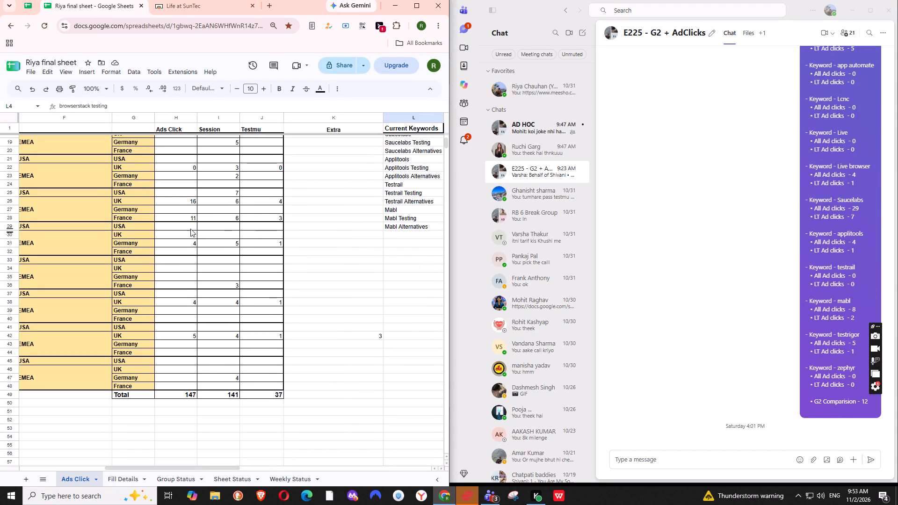
pyautogui.scroll(2, 217, 204)
pyautogui.scroll(-1, 182, 179)
pyautogui.scroll(6, 182, 181)
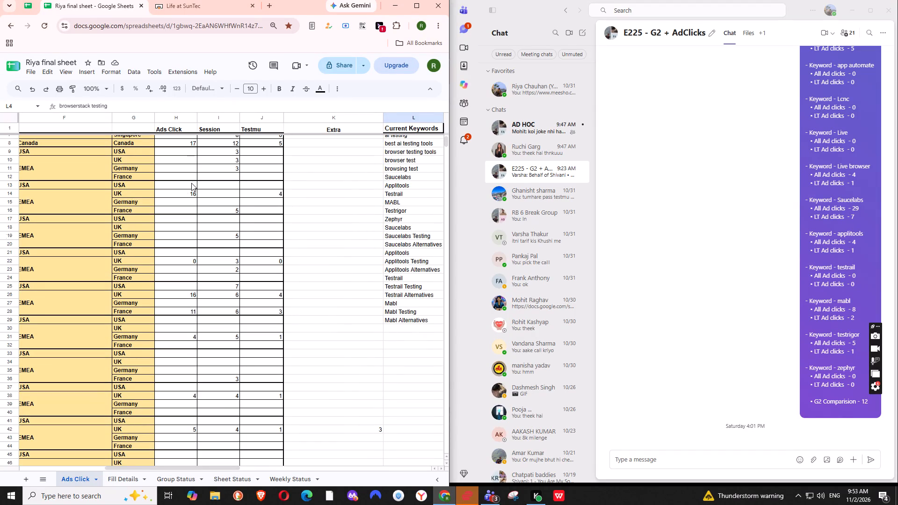
pyautogui.moveTo(272, 139); pyautogui.dragTo(265, 406)
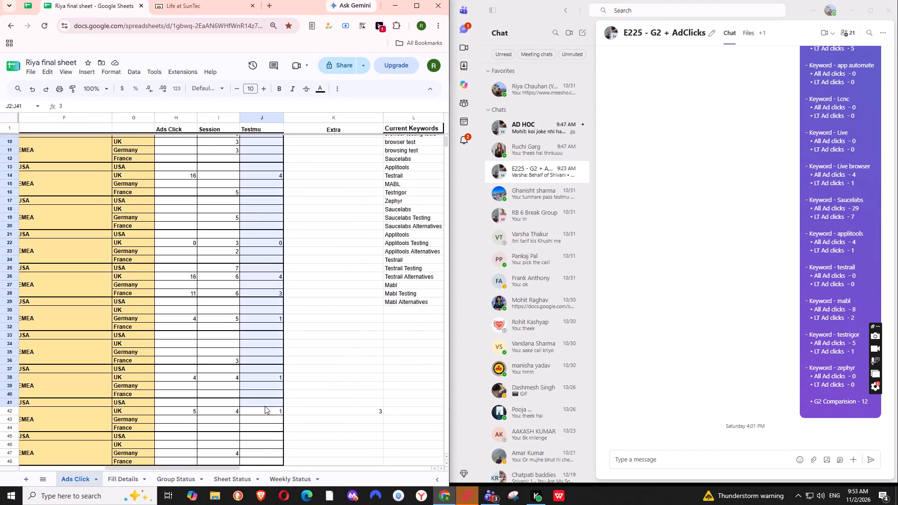
pyautogui.moveTo(265, 406); pyautogui.dragTo(258, 291)
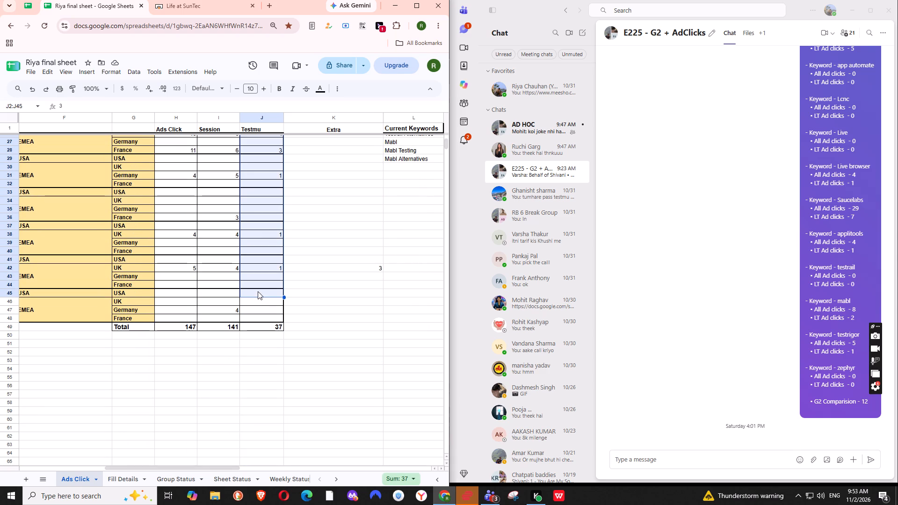
pyautogui.press('Delete')
# Set the Testmu value for Testrigor UK to 1.
pyautogui.scroll(9, 333, 284)
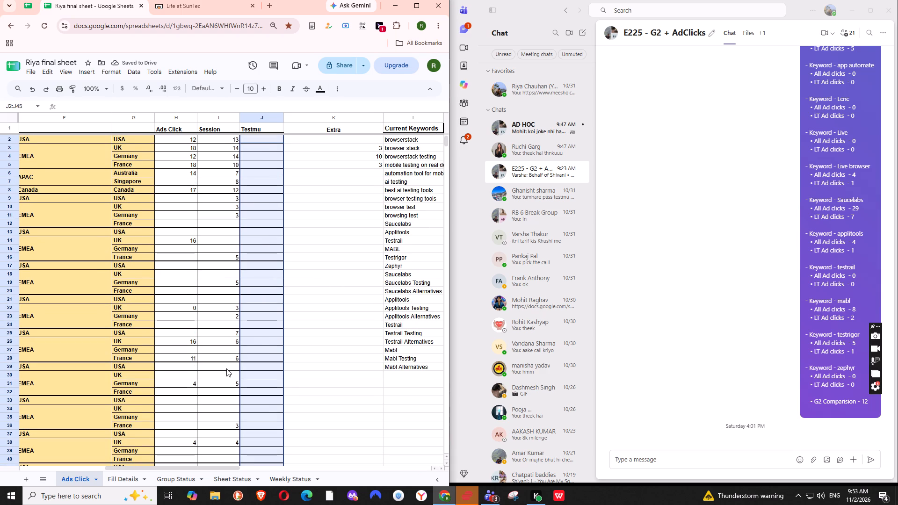
pyautogui.scroll(-2, 234, 370)
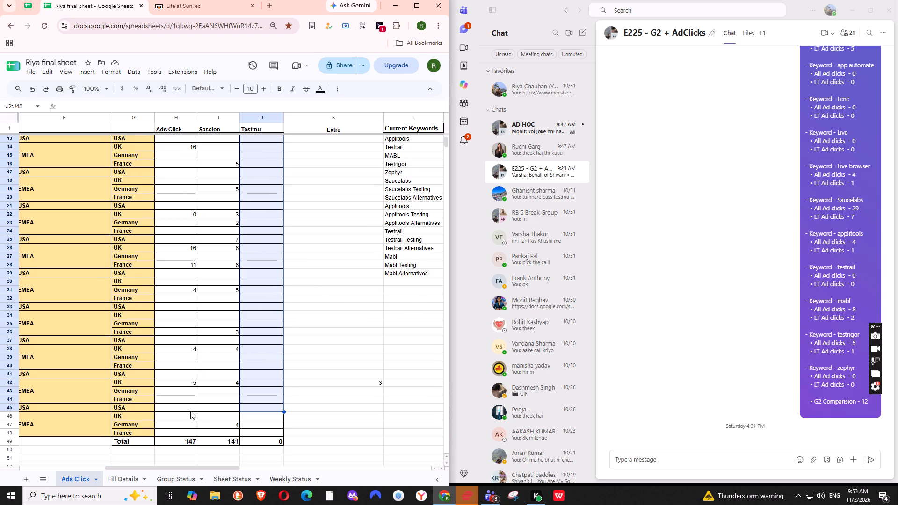
pyautogui.click(191, 381)
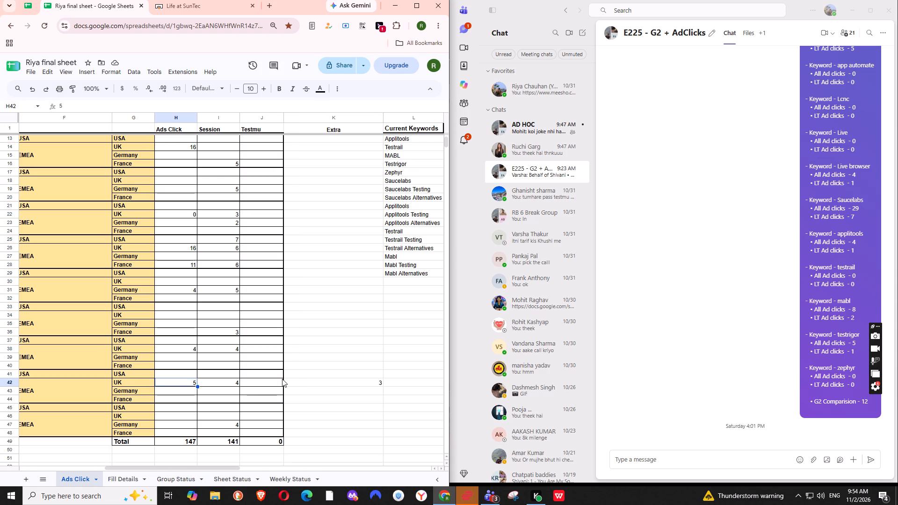
pyautogui.click(281, 383)
pyautogui.press('1')
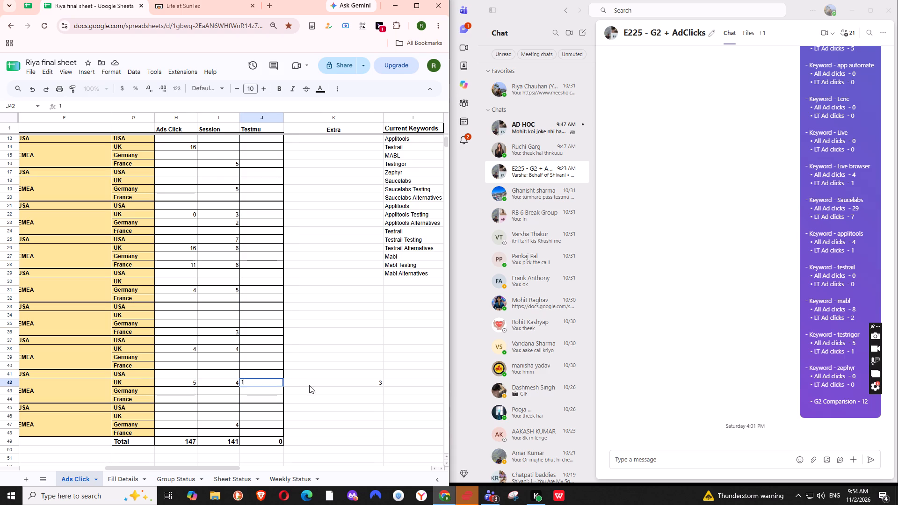
pyautogui.click(309, 385)
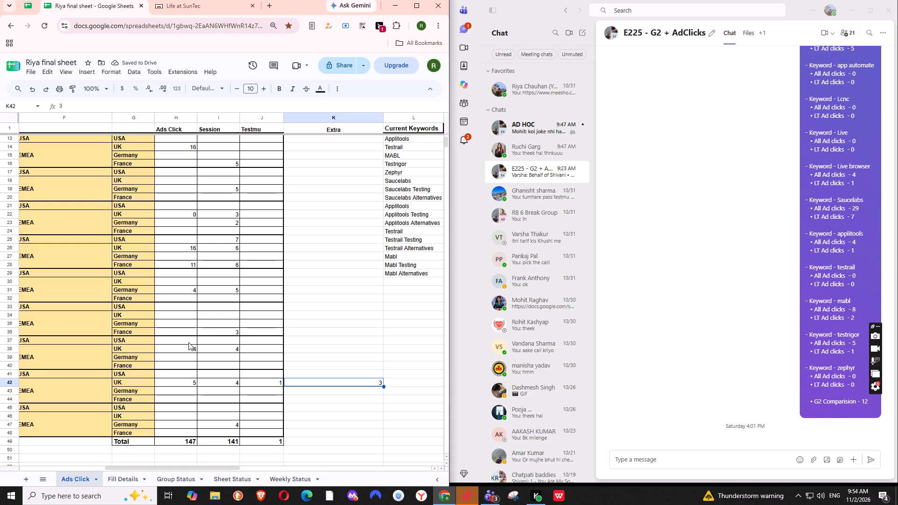
# Set the MABL UK row to 2 in Testmu and 8 in Ads Click.
pyautogui.click(188, 342)
pyautogui.press('Left')
pyautogui.press('Left')
pyautogui.press('Left')
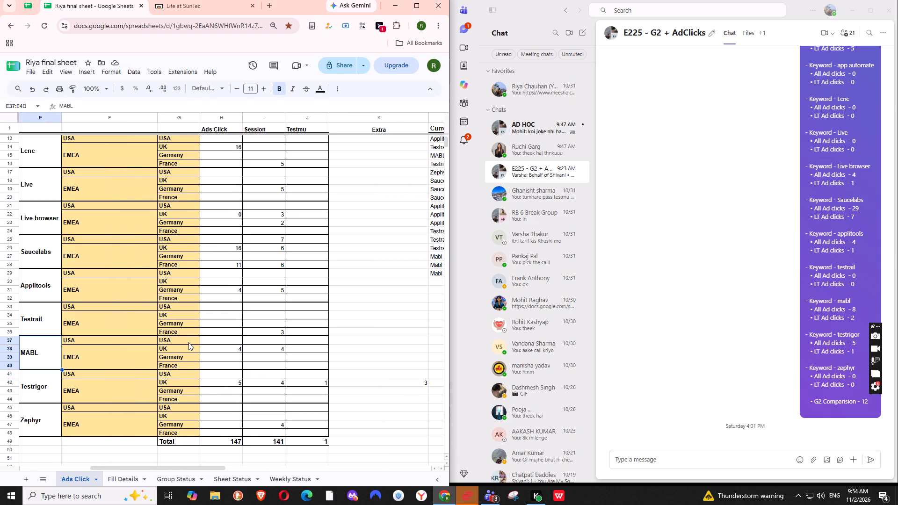
pyautogui.click(311, 350)
pyautogui.press('2')
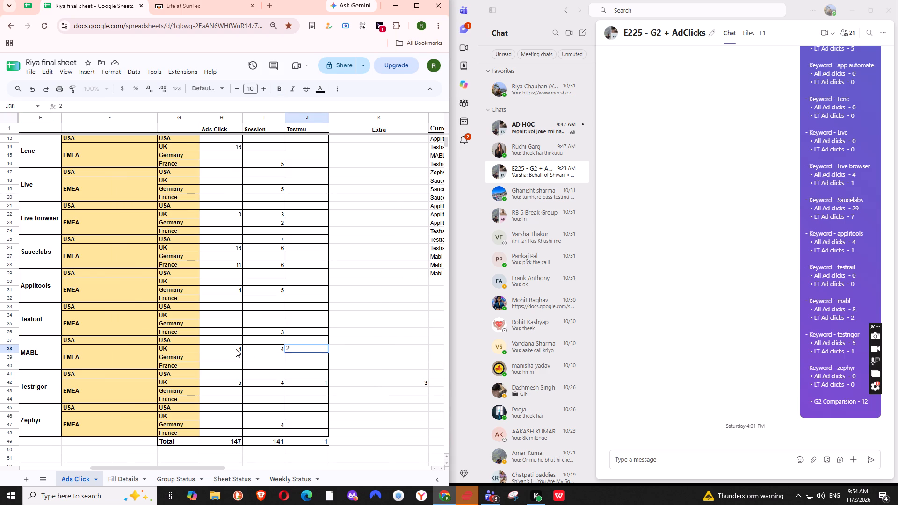
pyautogui.click(236, 349)
pyautogui.press('8')
pyautogui.click(242, 365)
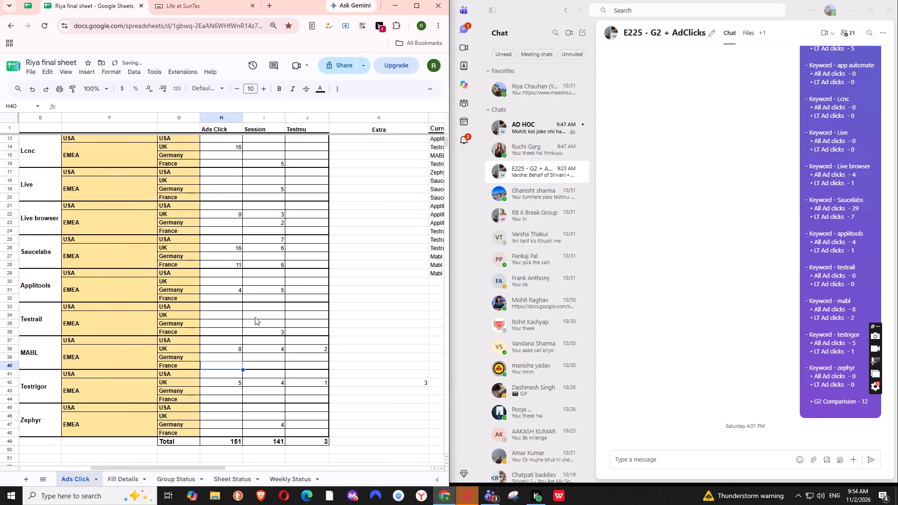
# Set the Testmu value for Applitools Germany to 1.
pyautogui.click(312, 316)
pyautogui.click(232, 286)
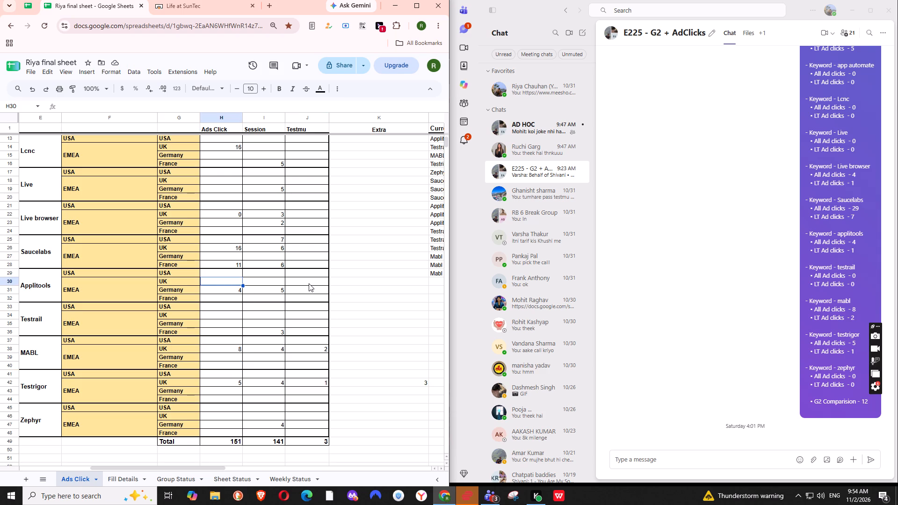
pyautogui.click(324, 289)
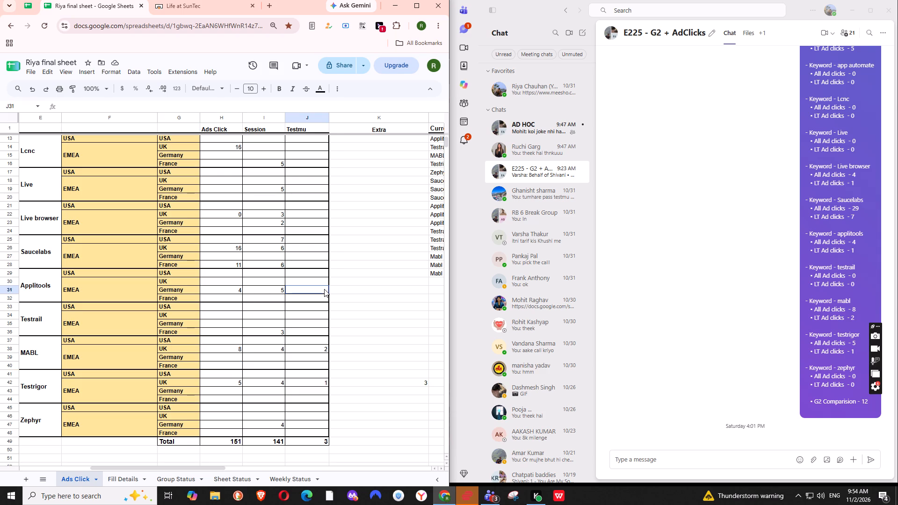
pyautogui.press('1')
pyautogui.click(344, 289)
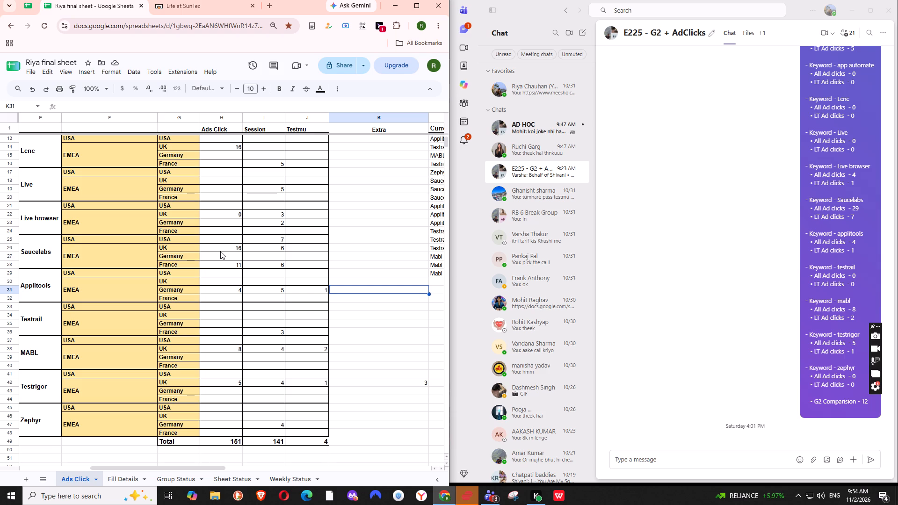
# Set Saucelabs UK to 7 in Testmu and 29 in Ads Click, and clear the Saucelabs France Ads Click value.
pyautogui.click(320, 249)
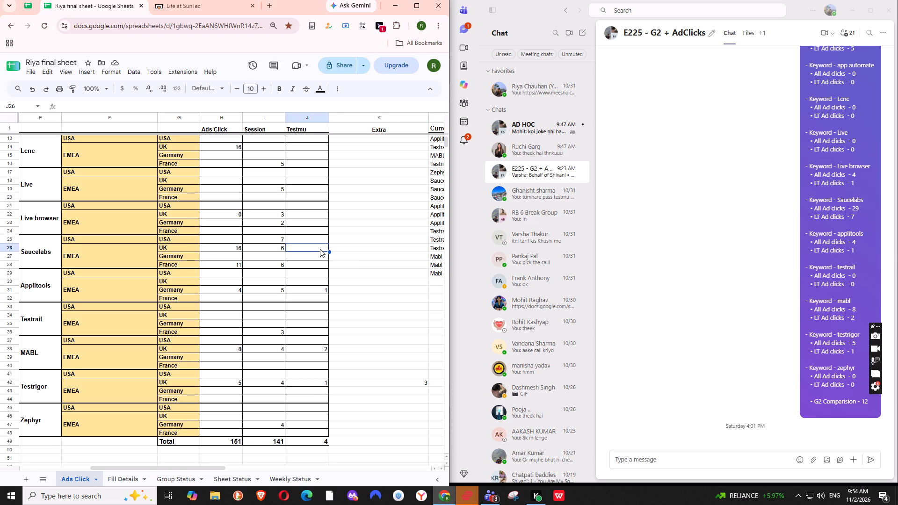
pyautogui.press('7')
pyautogui.click(233, 248)
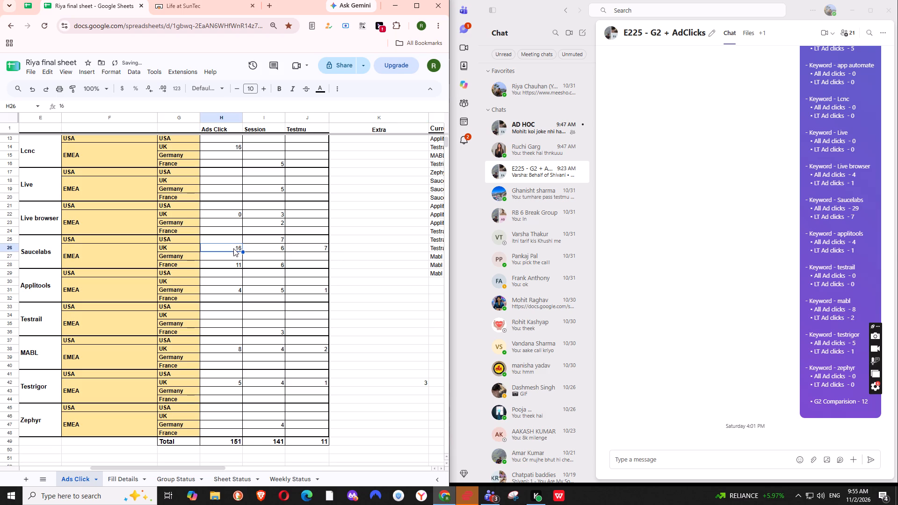
pyautogui.press('2')
pyautogui.press('9')
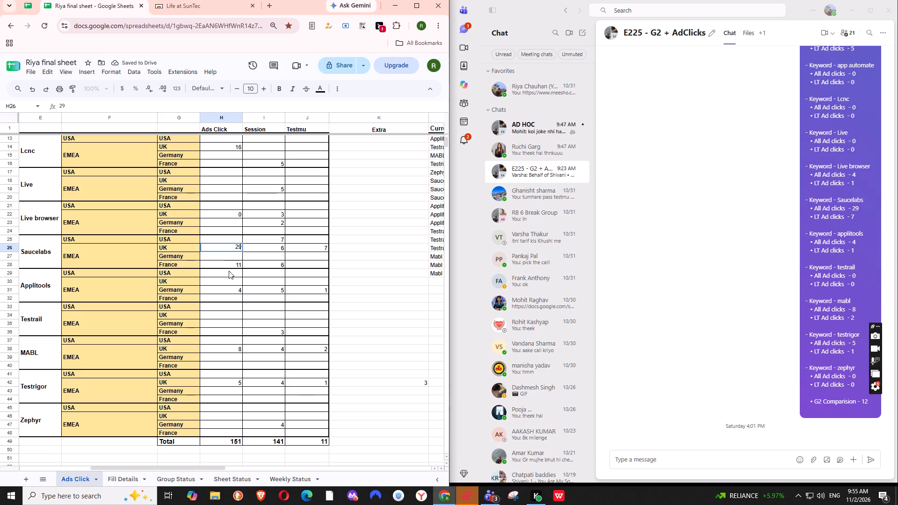
pyautogui.click(227, 265)
pyautogui.press('Delete')
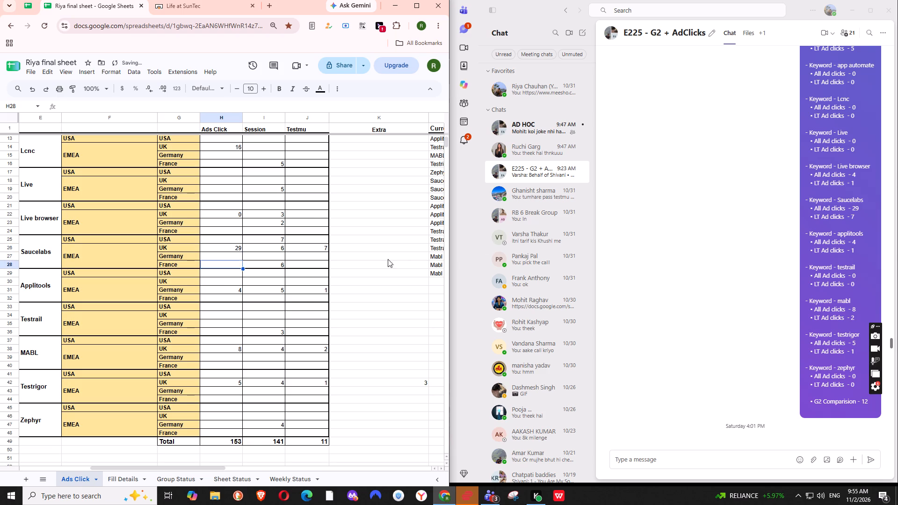
# Set the Live browser UK row to 1 in Testmu and 4 in Ads Click.
pyautogui.click(315, 215)
pyautogui.press('1')
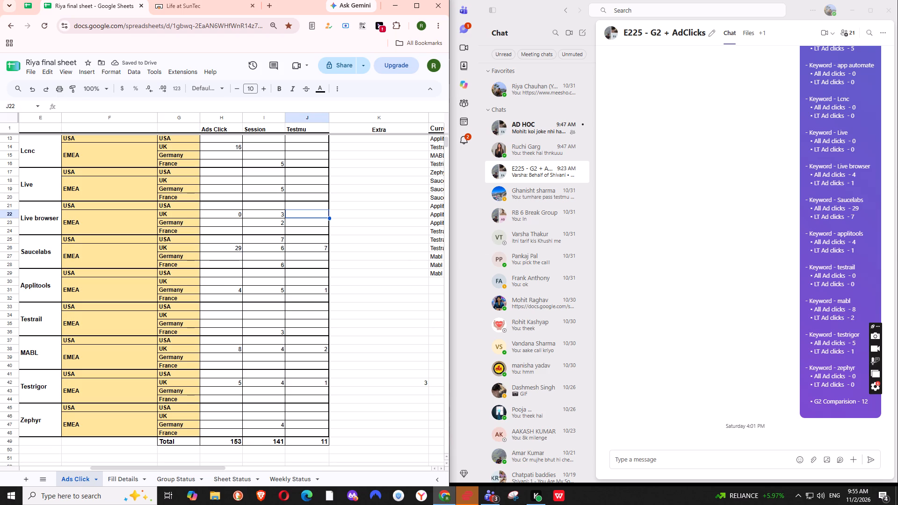
pyautogui.click(234, 215)
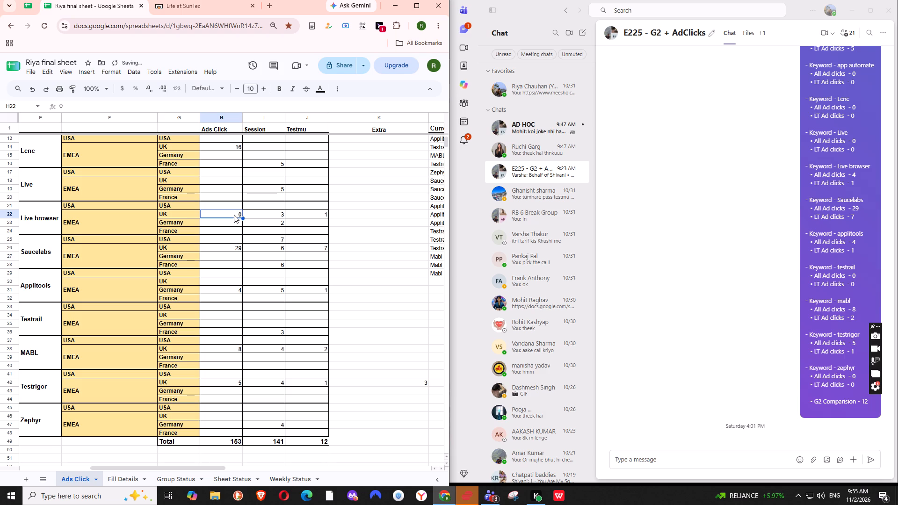
pyautogui.press('4')
pyautogui.click(265, 242)
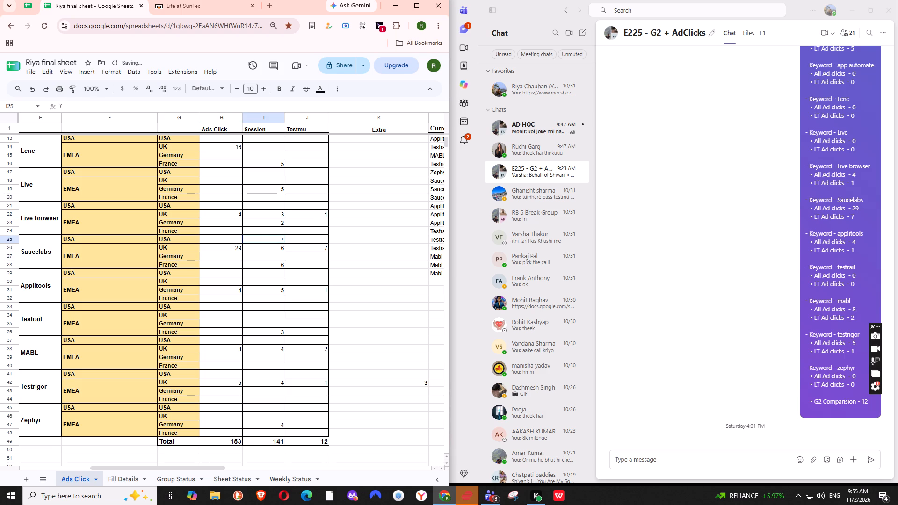
# Set the Testmu value for Browserstack Canada to 5, using the Others LT Ad clicks figure in the chat report.
pyautogui.scroll(2, 759, 189)
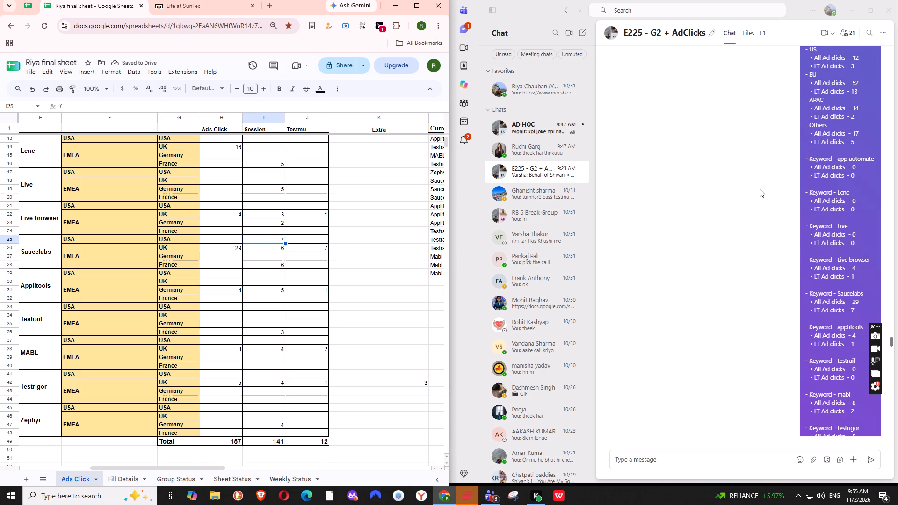
pyautogui.scroll(1, 840, 151)
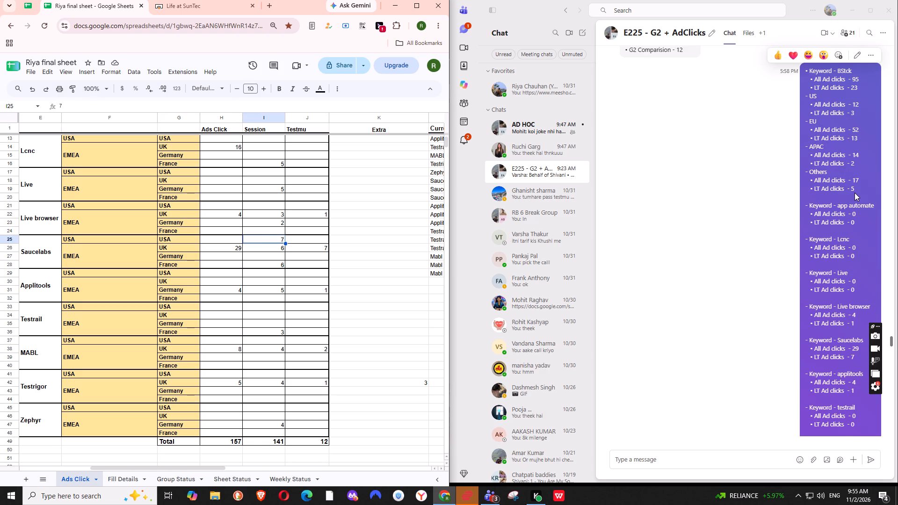
pyautogui.scroll(1, 214, 223)
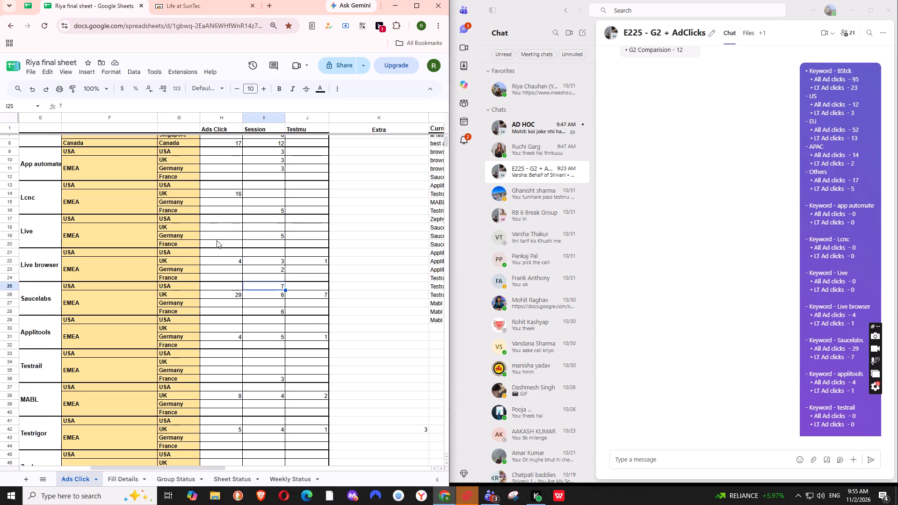
pyautogui.click(225, 241)
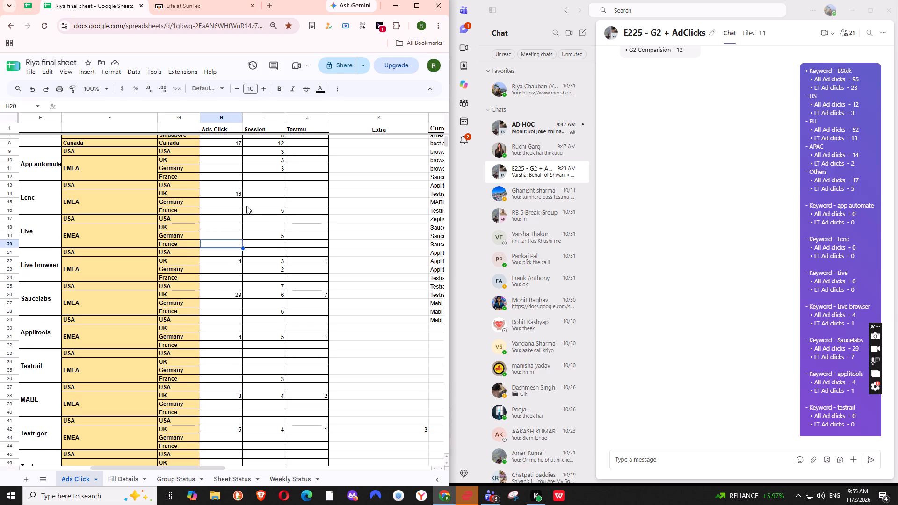
pyautogui.scroll(1, 245, 205)
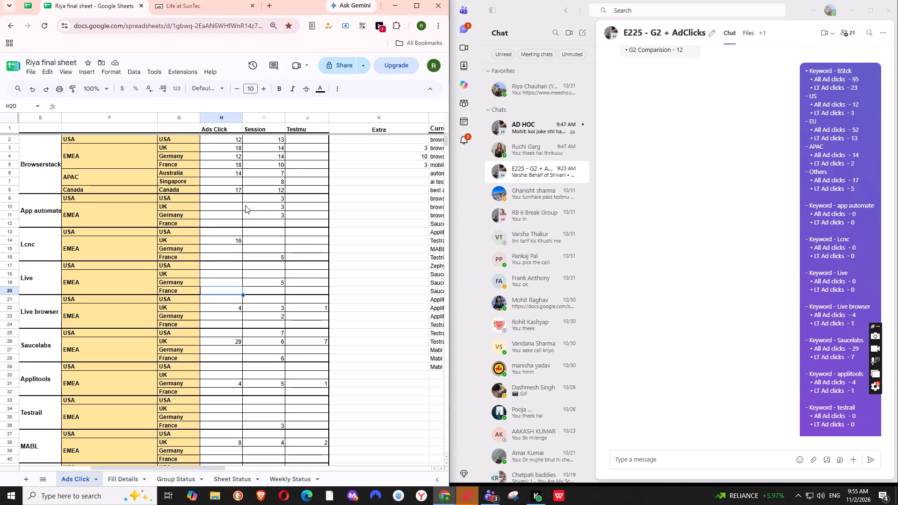
pyautogui.scroll(1, 268, 205)
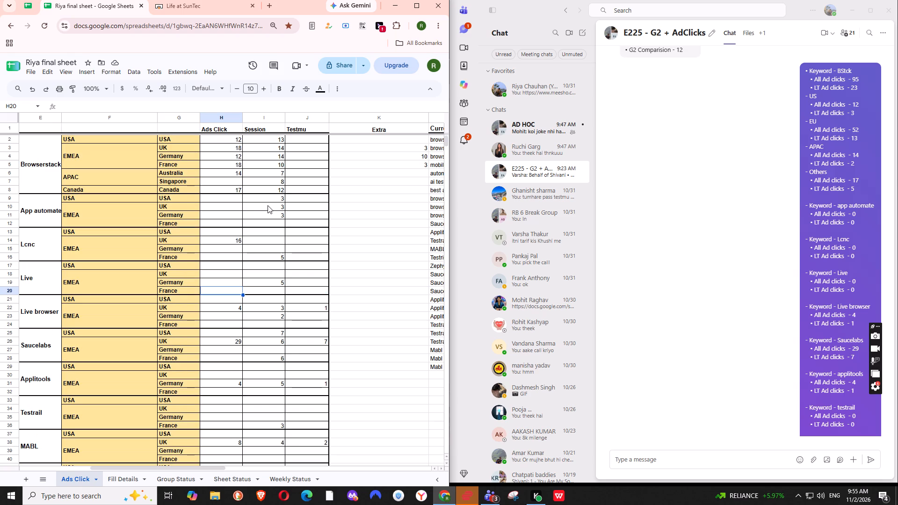
pyautogui.scroll(5, 268, 205)
pyautogui.click(234, 201)
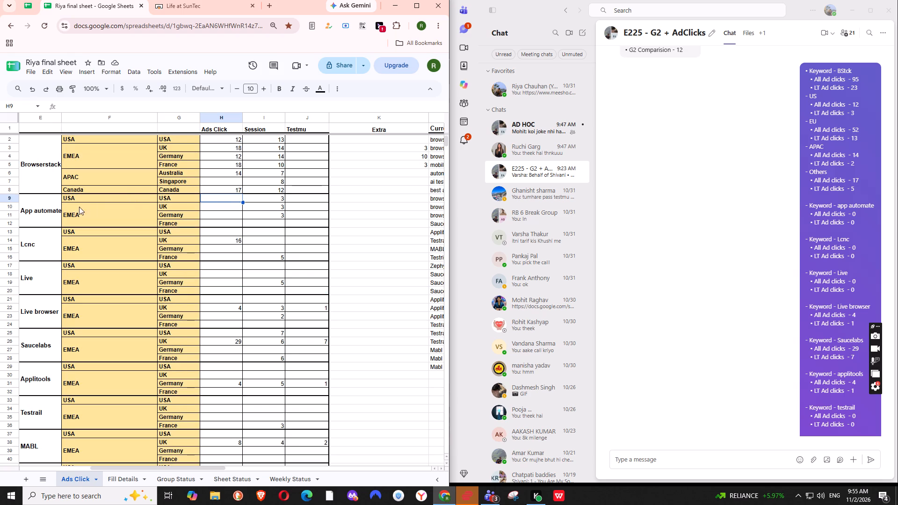
pyautogui.click(237, 191)
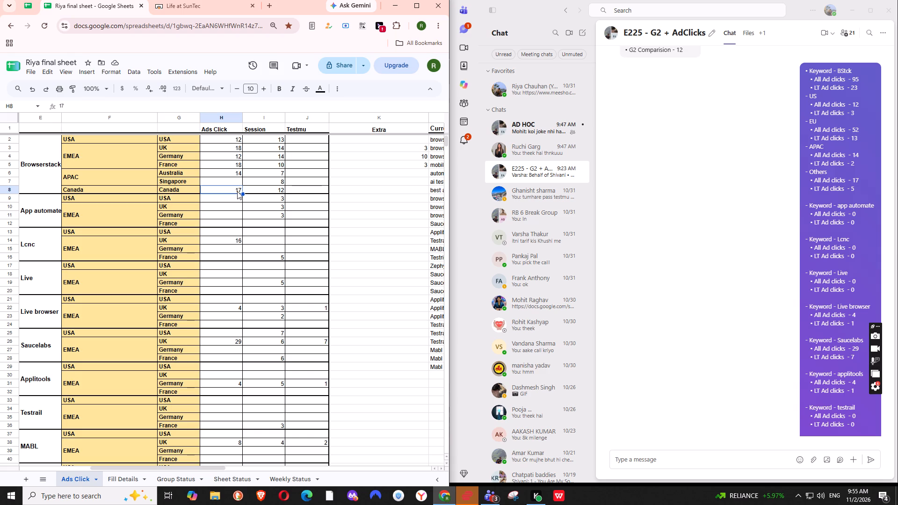
pyautogui.click(301, 187)
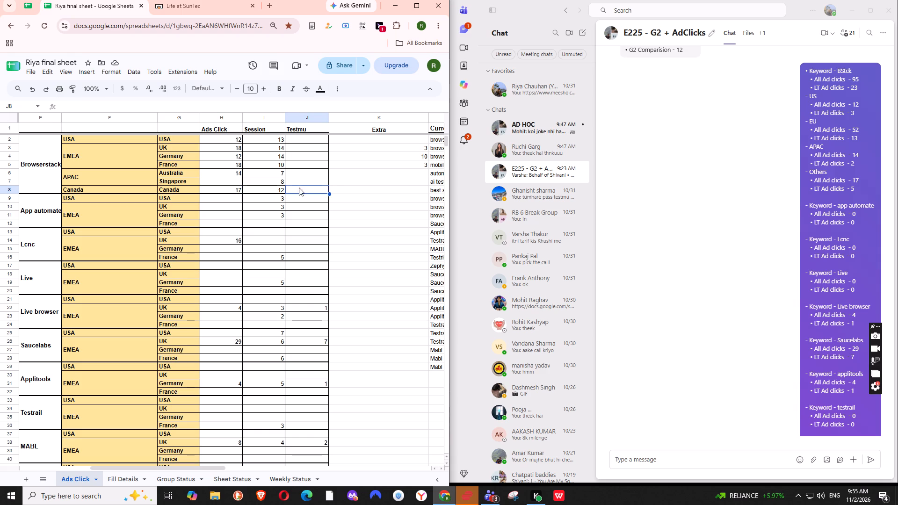
pyautogui.press('5')
pyautogui.click(301, 208)
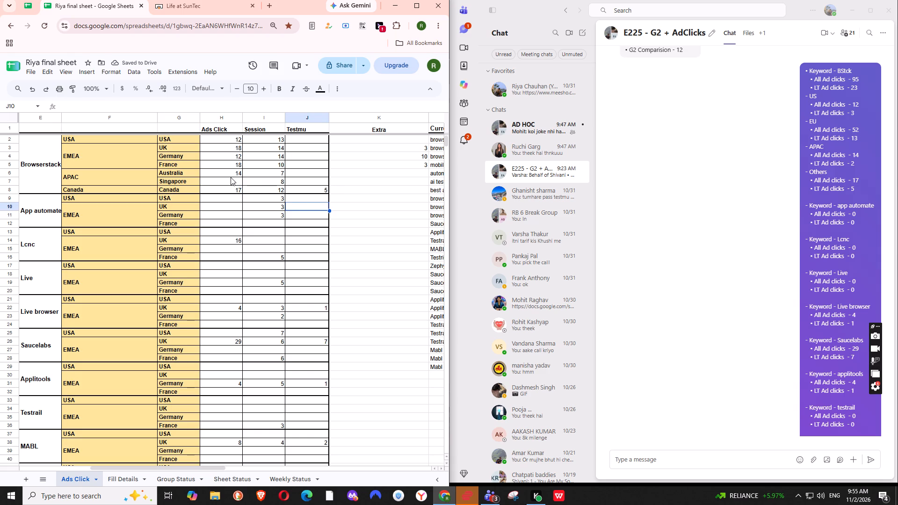
# Set the Testmu value for Browserstack Australia to 2, using the APAC LT Ad clicks figure in the chat report.
pyautogui.click(308, 173)
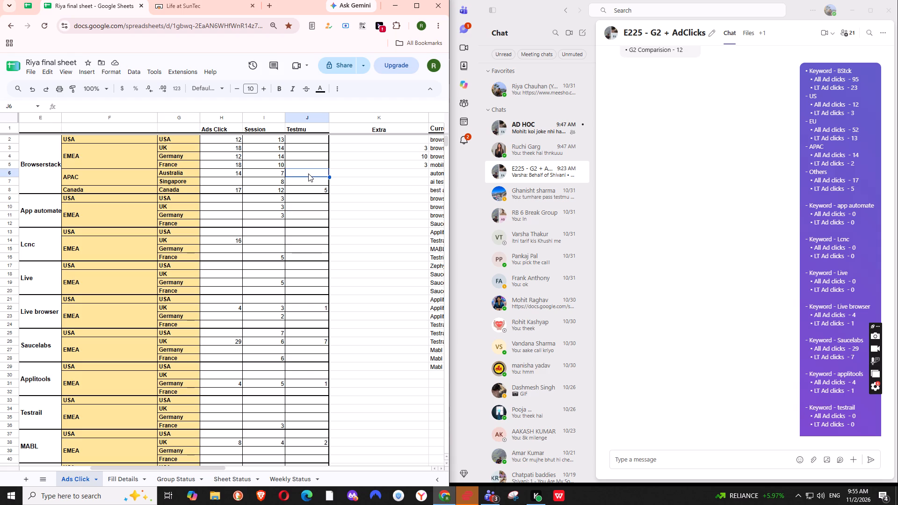
pyautogui.press('2')
pyautogui.click(301, 182)
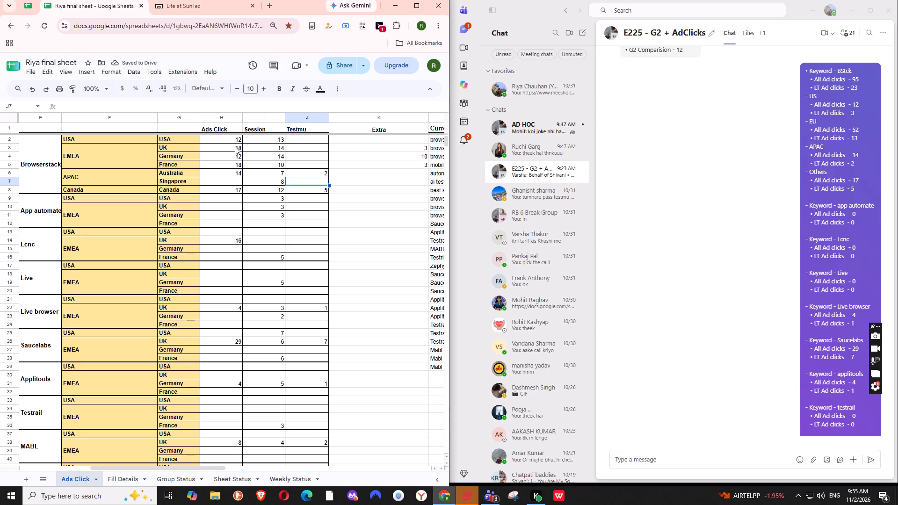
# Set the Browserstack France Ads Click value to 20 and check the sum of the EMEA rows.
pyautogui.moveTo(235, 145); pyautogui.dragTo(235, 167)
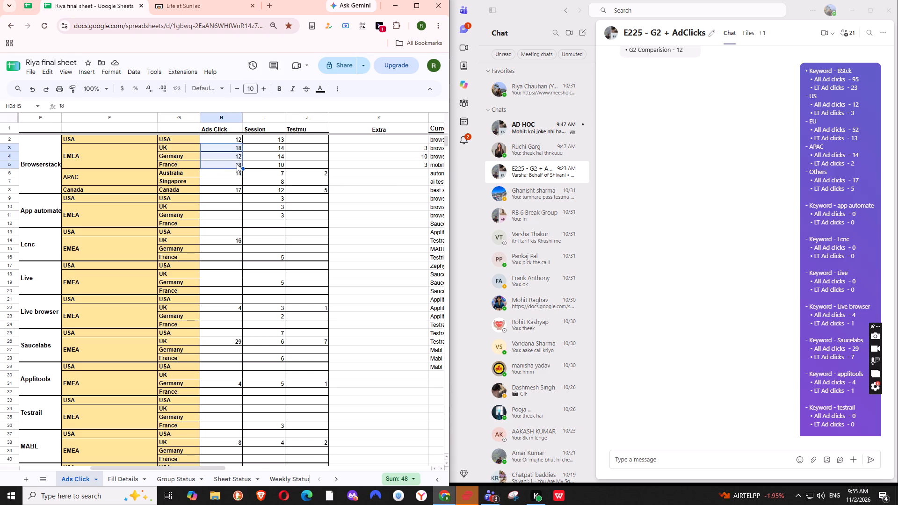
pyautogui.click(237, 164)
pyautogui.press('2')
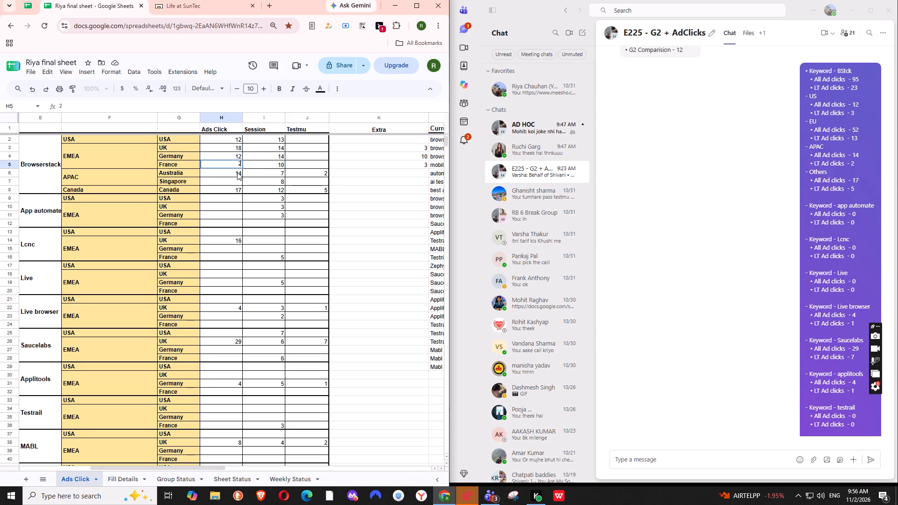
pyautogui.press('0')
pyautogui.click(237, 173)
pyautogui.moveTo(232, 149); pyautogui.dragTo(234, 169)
# Set the Browserstack France Ads Click value to 22 and recheck the EMEA sum against the chat's EU figure.
pyautogui.click(236, 164)
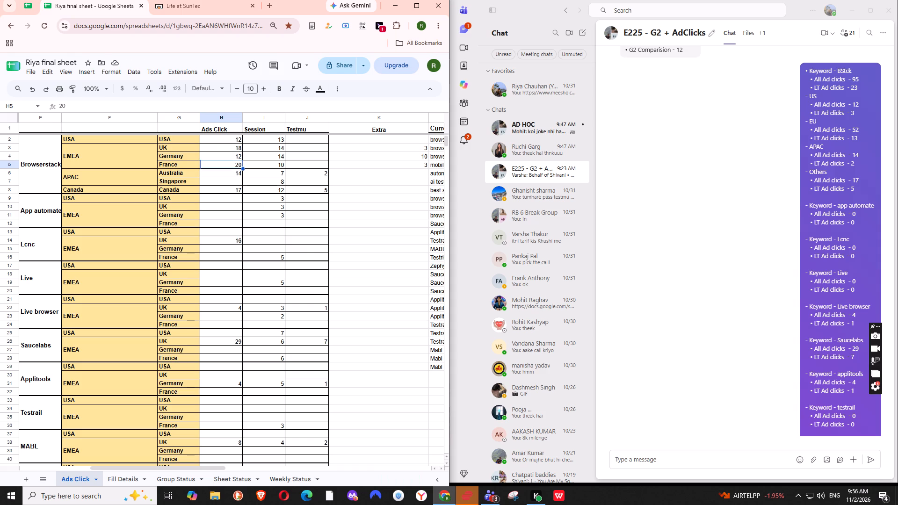
pyautogui.press('2')
pyautogui.press('2')
pyautogui.click(236, 171)
pyautogui.moveTo(231, 147); pyautogui.dragTo(235, 170)
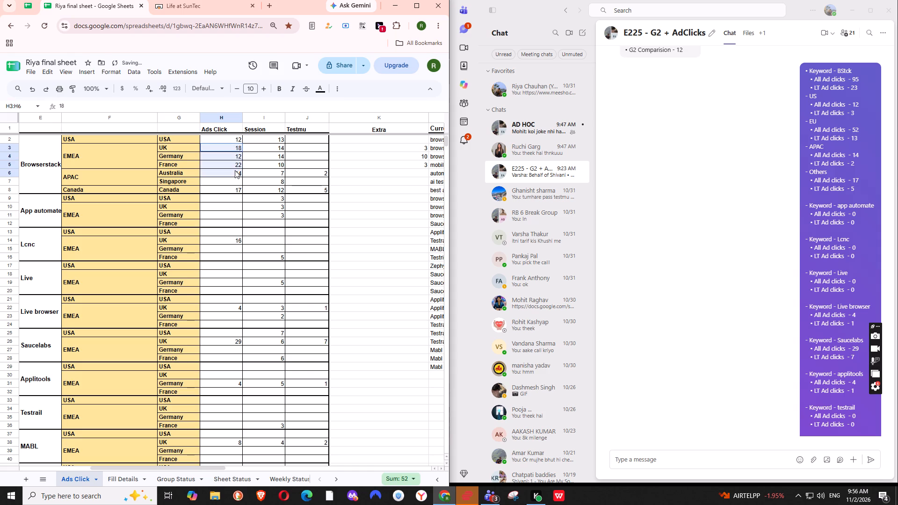
pyautogui.moveTo(235, 170); pyautogui.dragTo(235, 171)
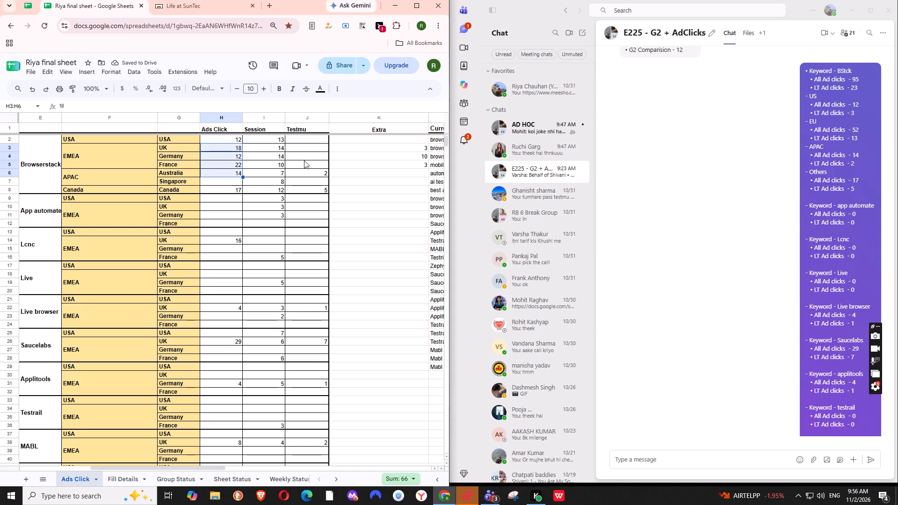
# Fill the Browserstack EMEA Testmu values with 5 for UK, 5 for Germany and 3 for France.
pyautogui.click(306, 154)
pyautogui.click(321, 146)
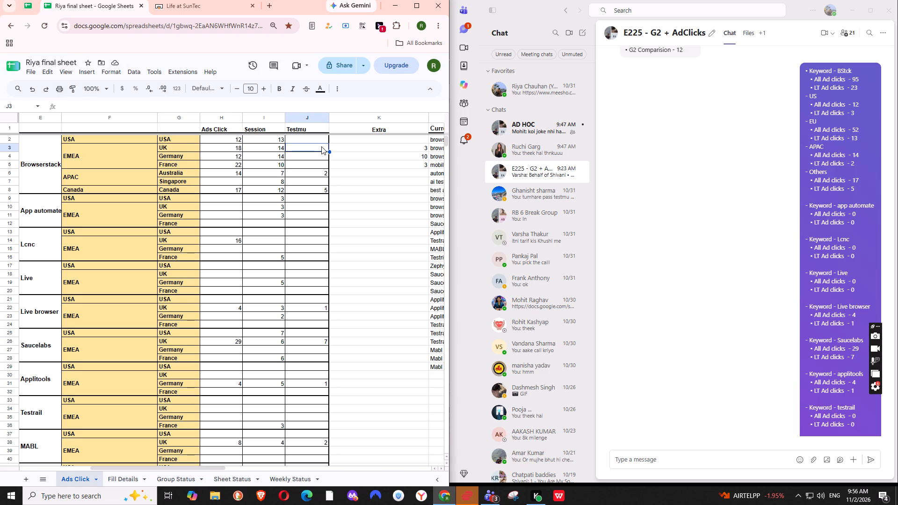
pyautogui.press('5')
pyautogui.press('Down')
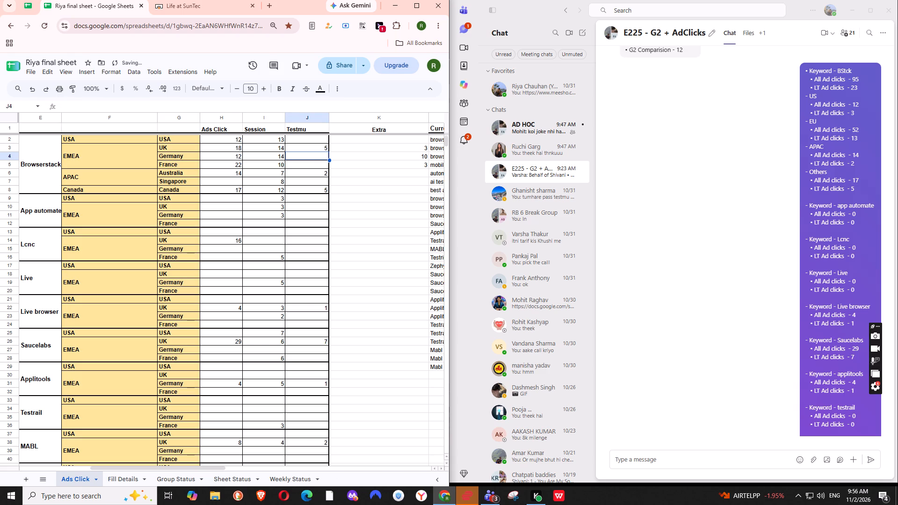
pyautogui.press('5')
pyautogui.press('Down')
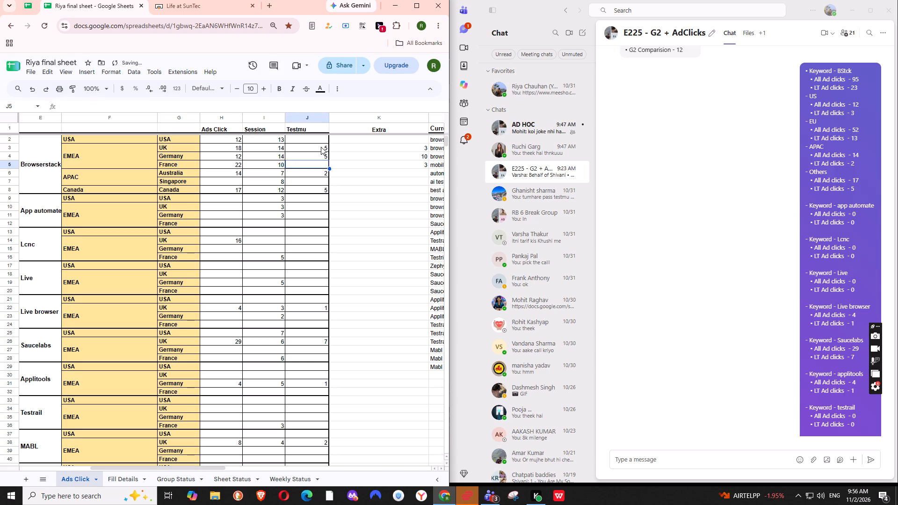
pyautogui.press('3')
pyautogui.click(325, 170)
pyautogui.click(339, 174)
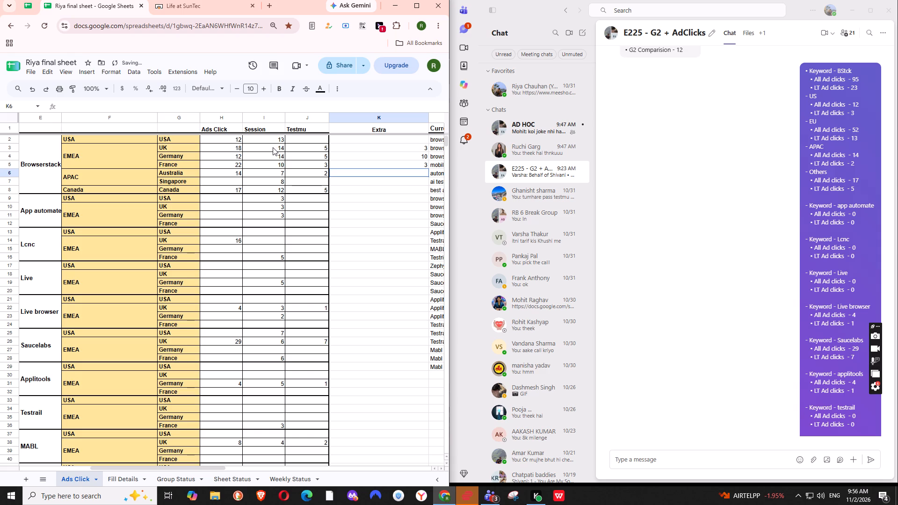
# Set the Testmu value for Browserstack USA to 3, using the US LT Ad clicks figure in the chat report.
pyautogui.click(317, 140)
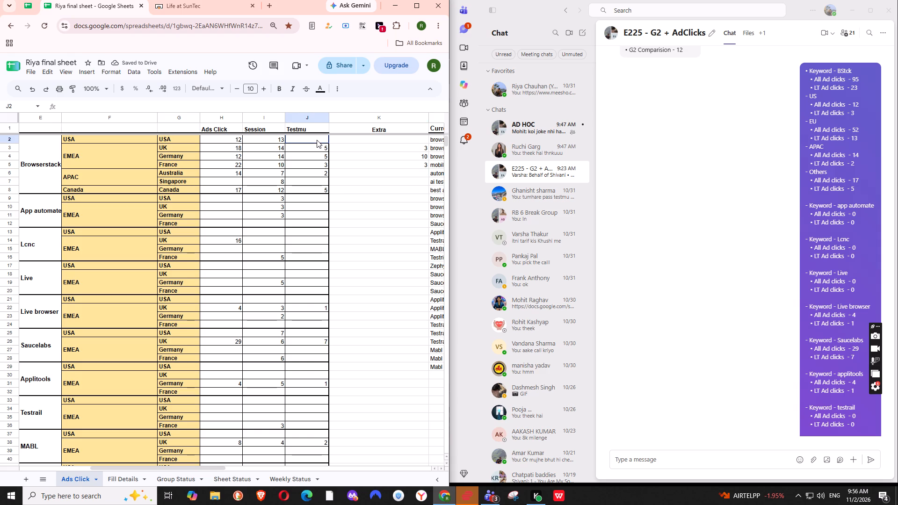
pyautogui.press('3')
pyautogui.click(314, 195)
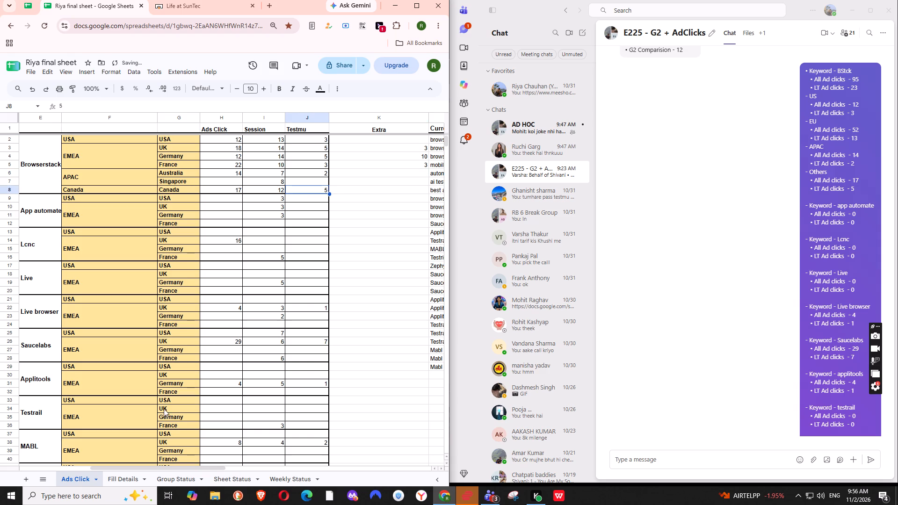
# Copy the full Weekly Status text, cells G4 to G68, from the Group Status sheet.
pyautogui.click(117, 479)
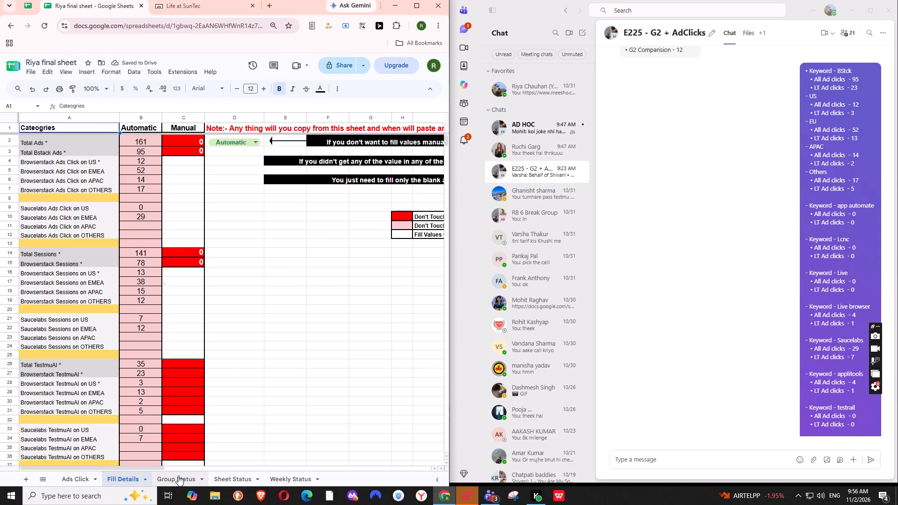
pyautogui.click(179, 477)
pyautogui.click(291, 297)
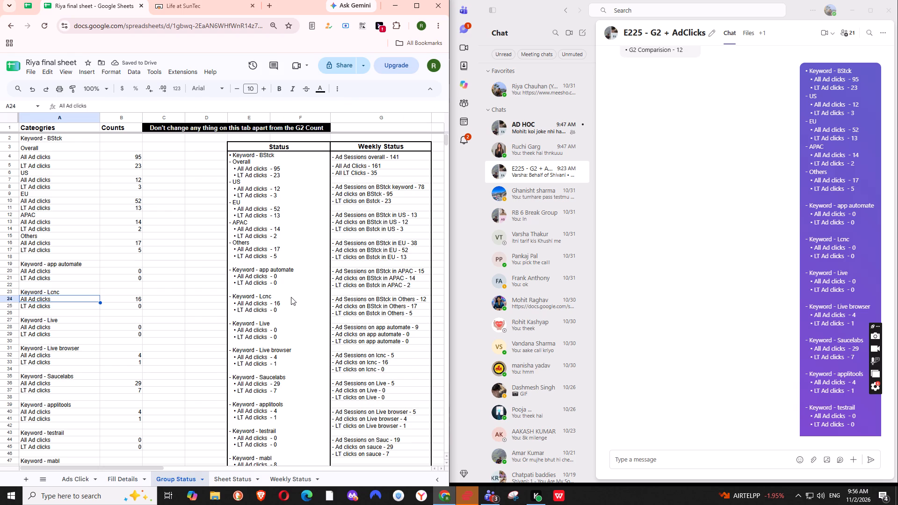
pyautogui.click(379, 159)
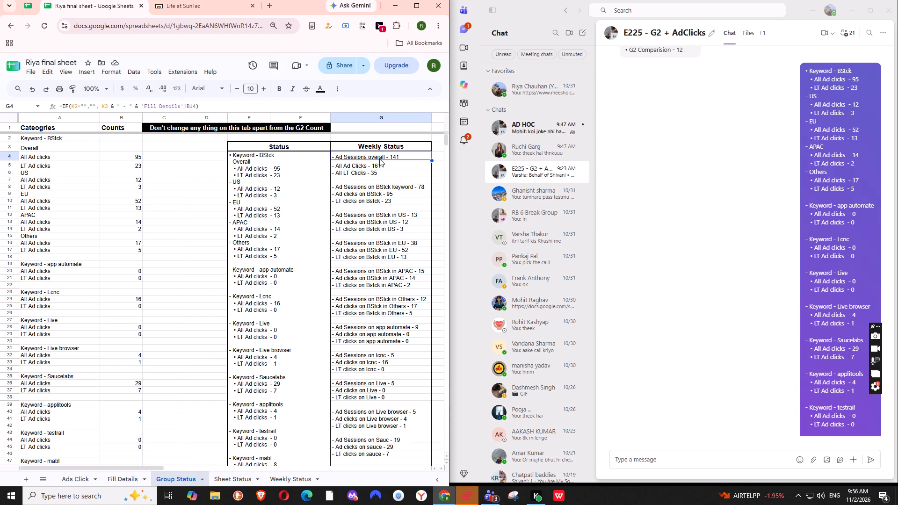
pyautogui.hotkey('ctrl', 'shift', 'Down')
pyautogui.hotkey('ctrl', 'shift', 'Down')
pyautogui.hotkey('ctrl', 'shift', 'Down')
pyautogui.hotkey('ctrl', 'shift', 'Down')
pyautogui.hotkey('ctrl', 'shift', 'Down')
pyautogui.hotkey('ctrl', 'shift', 'Down')
pyautogui.hotkey('ctrl', 'shift', 'Down')
pyautogui.hotkey('ctrl', 'shift', 'Down')
pyautogui.hotkey('ctrl', 'shift', 'Down')
pyautogui.hotkey('ctrl', 'shift', 'Down')
pyautogui.hotkey('ctrl', 'shift', 'Down')
pyautogui.hotkey('ctrl', 'shift', 'Down')
pyautogui.hotkey('ctrl', 'shift', 'Down')
pyautogui.hotkey('ctrl', 'shift', 'Down')
pyautogui.hotkey('ctrl', 'shift', 'Down')
pyautogui.hotkey('ctrl', 'shift', 'Down')
pyautogui.hotkey('ctrl', 'shift', 'Down')
pyautogui.hotkey('ctrl', 'shift', 'Down')
pyautogui.hotkey('ctrl', 'shift', 'Down')
pyautogui.hotkey('ctrl', 'shift', 'Down')
pyautogui.hotkey('ctrl', 'shift', 'Down')
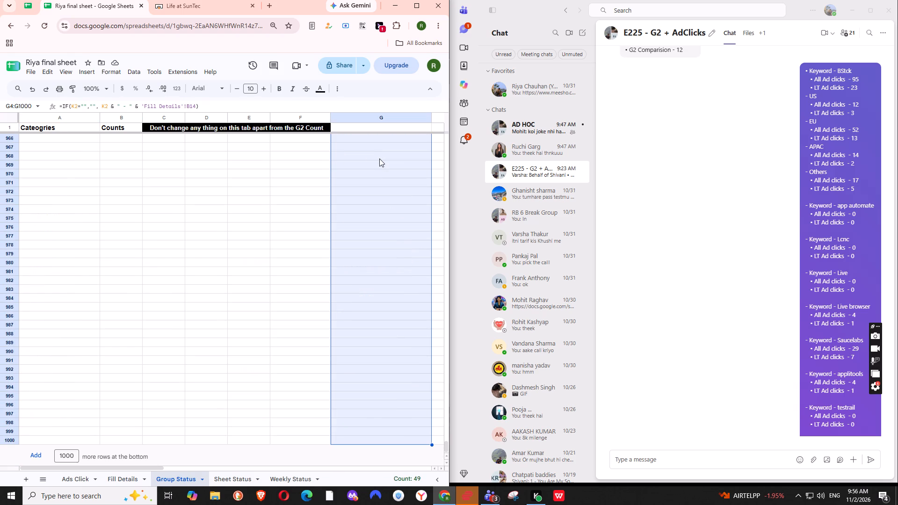
pyautogui.hotkey('ctrl', 'shift', 'Up')
pyautogui.hotkey('ctrl', 'c')
pyautogui.hotkey('ctrl', 'c')
pyautogui.hotkey('ctrl', 'c')
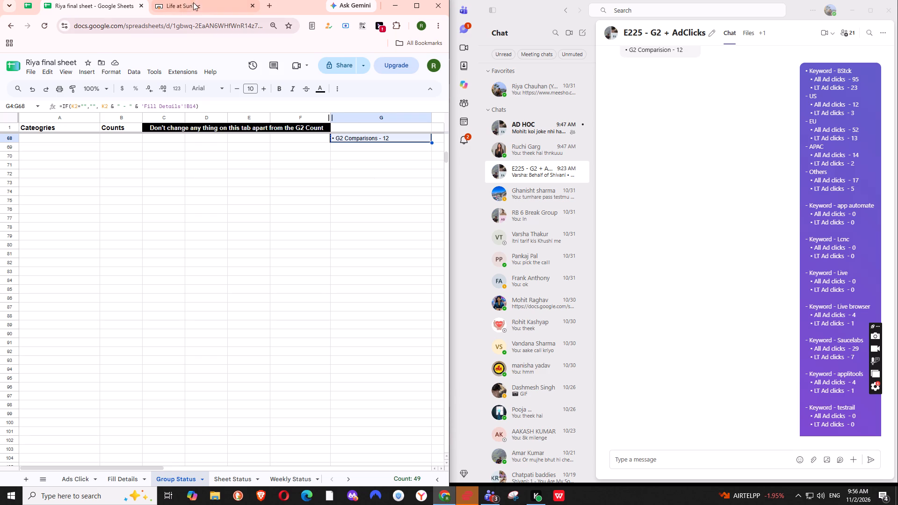
pyautogui.hotkey('ctrl', 'c')
pyautogui.hotkey('ctrl', 'c')
pyautogui.hotkey('ctrl', 'c')
pyautogui.hotkey('ctrl', 'c')
pyautogui.hotkey('ctrl', 'c')
pyautogui.hotkey('ctrl', 'c')
# Paste the copied status as values only into the Friday column of the Weekly Status sheet, starting at E2.
pyautogui.click(284, 477)
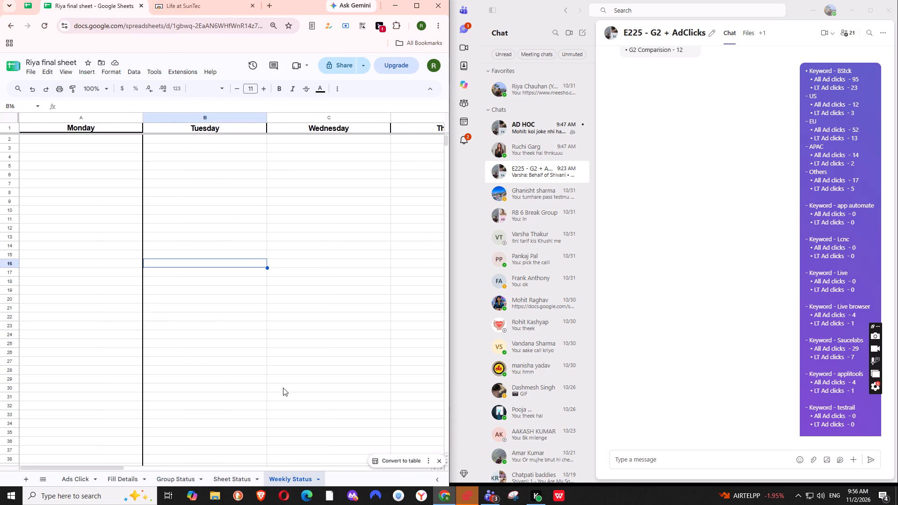
pyautogui.click(320, 144)
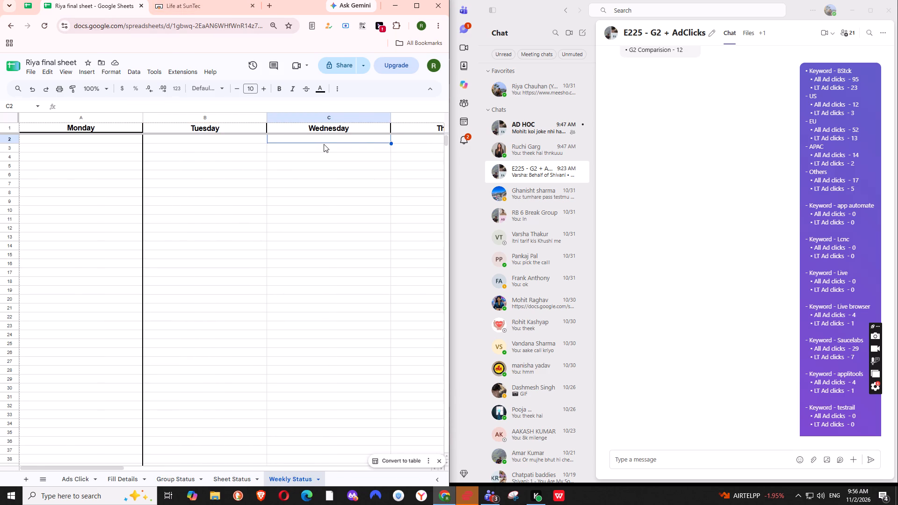
pyautogui.press('Right')
pyautogui.press('Right')
pyautogui.press('Right')
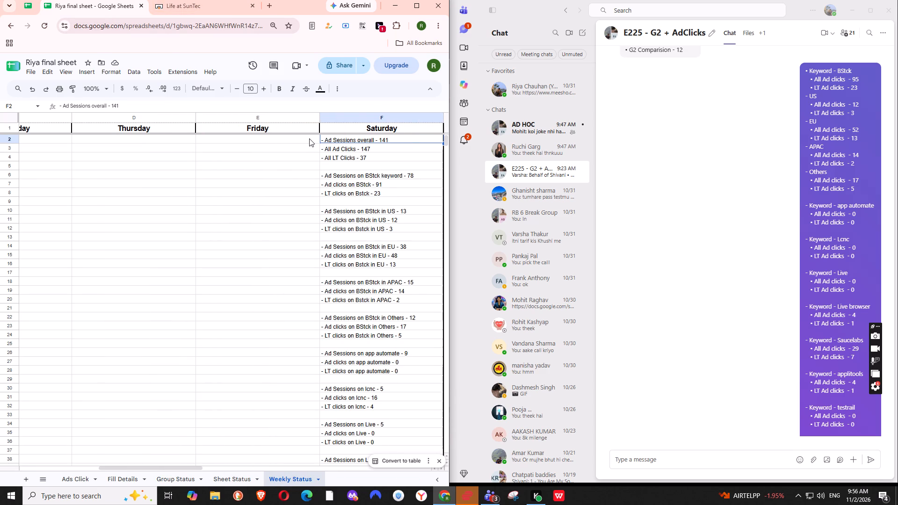
pyautogui.click(306, 138)
pyautogui.hotkey('ctrl', 'v')
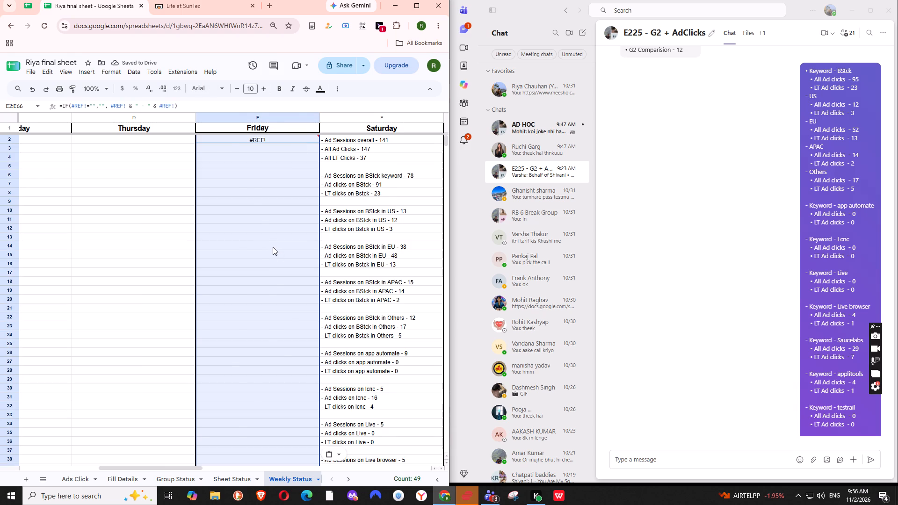
pyautogui.hotkey('ctrl', 'shift', 'v')
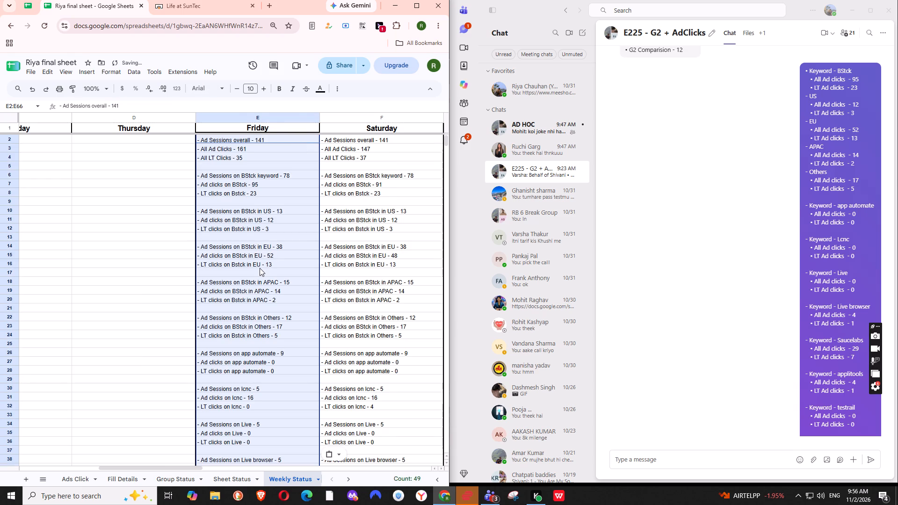
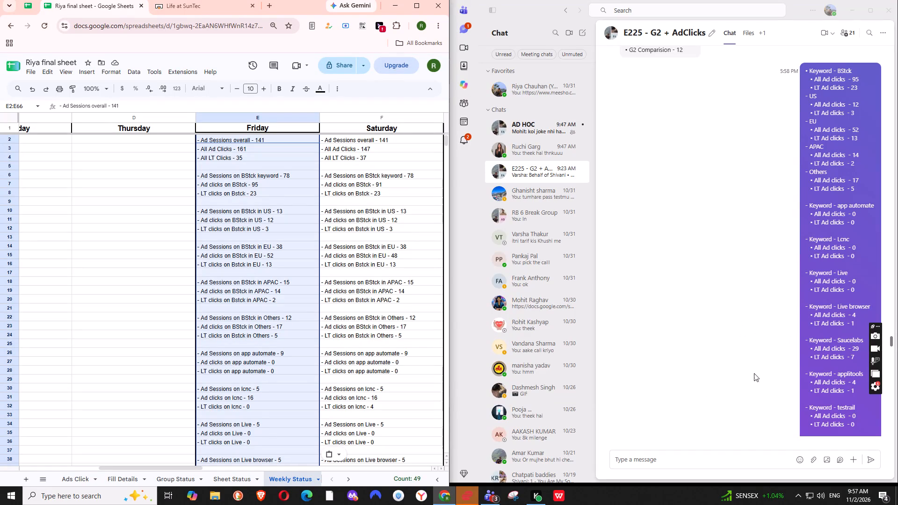
# Review the 5:58 PM keyword ad-click report in the E225 - G2 + AdClicks chat, and look back through the earlier reports for the previously sent one.
pyautogui.scroll(1, 745, 338)
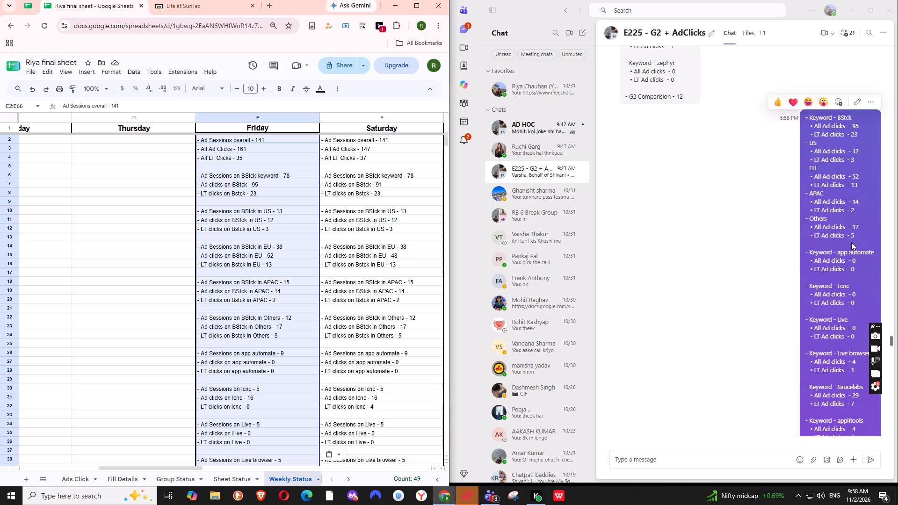
pyautogui.scroll(-1, 853, 262)
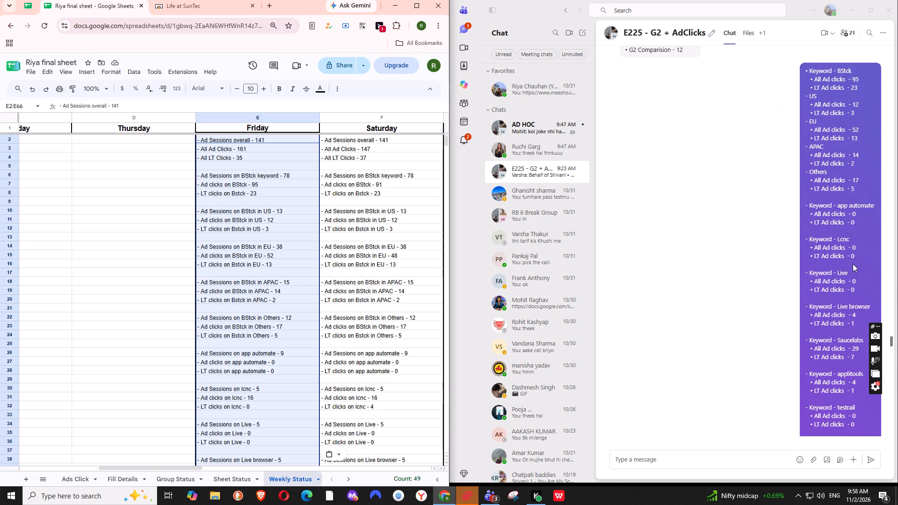
pyautogui.scroll(-3, 852, 265)
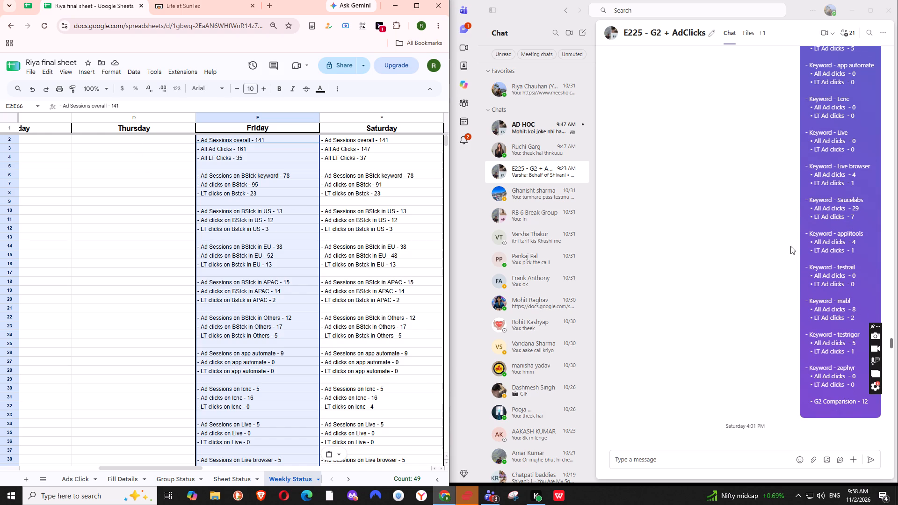
pyautogui.scroll(17, 819, 251)
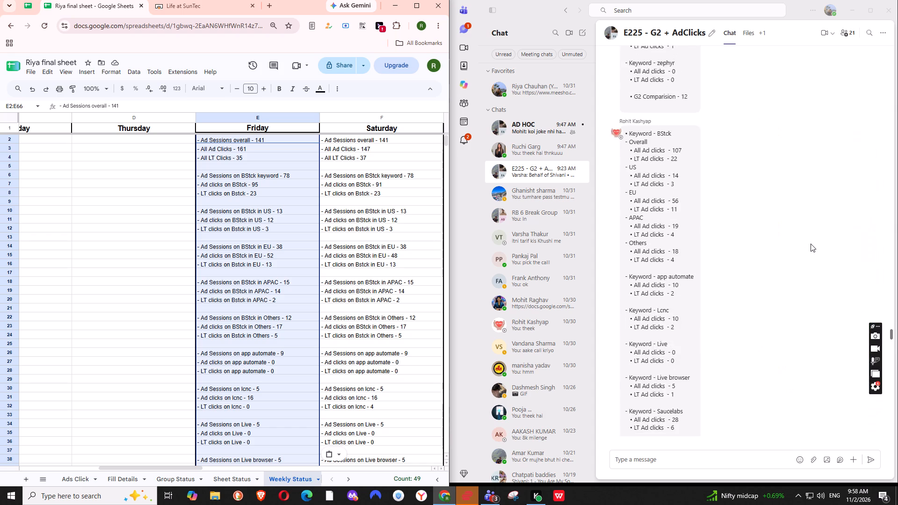
pyautogui.scroll(20, 811, 244)
pyautogui.scroll(17, 811, 244)
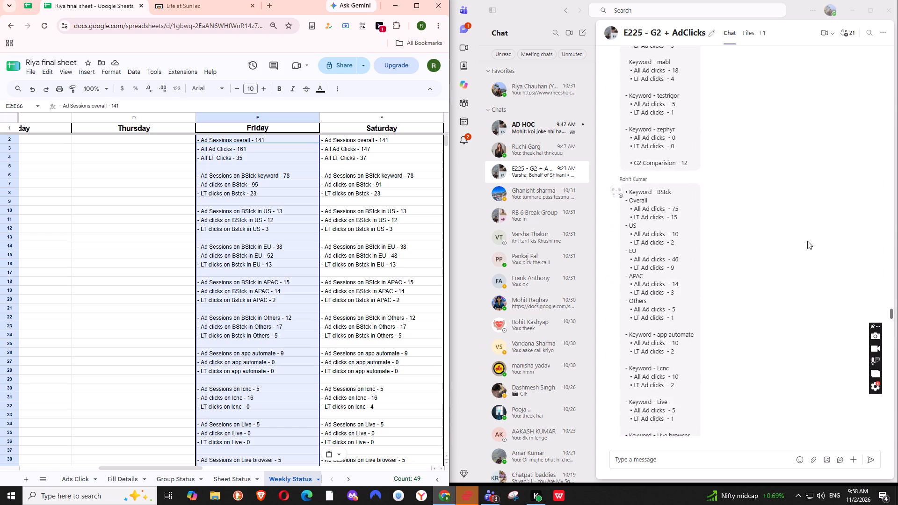
pyautogui.scroll(20, 807, 241)
pyautogui.scroll(16, 807, 241)
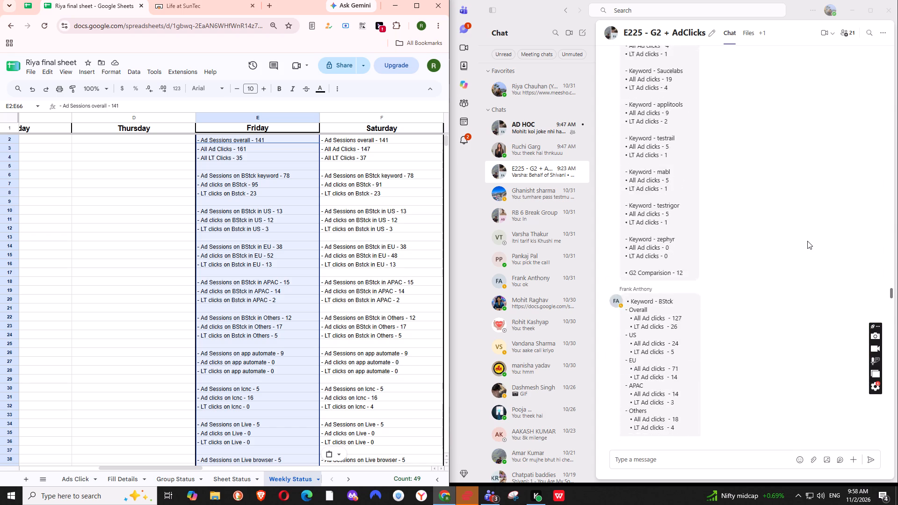
pyautogui.scroll(20, 807, 241)
pyautogui.scroll(9, 807, 241)
pyautogui.scroll(-1, 807, 240)
pyautogui.scroll(2, 807, 240)
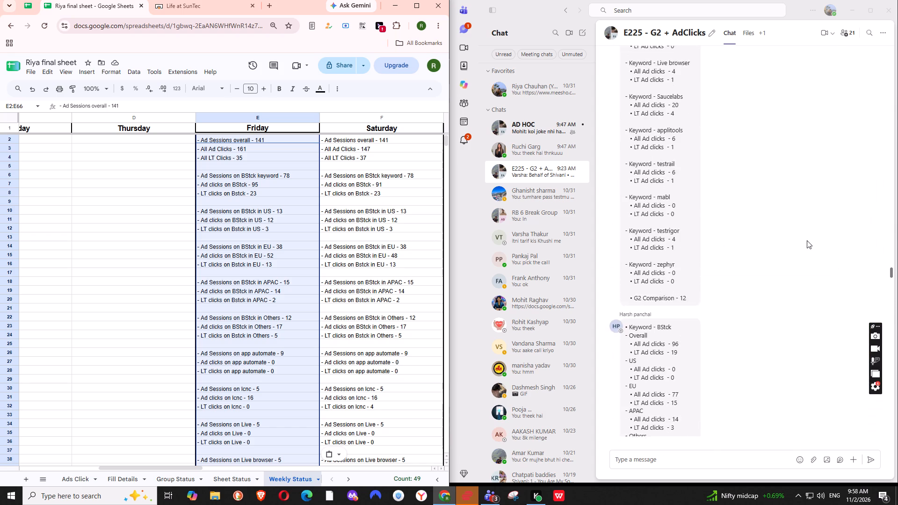
pyautogui.scroll(20, 807, 240)
pyautogui.scroll(3, 807, 240)
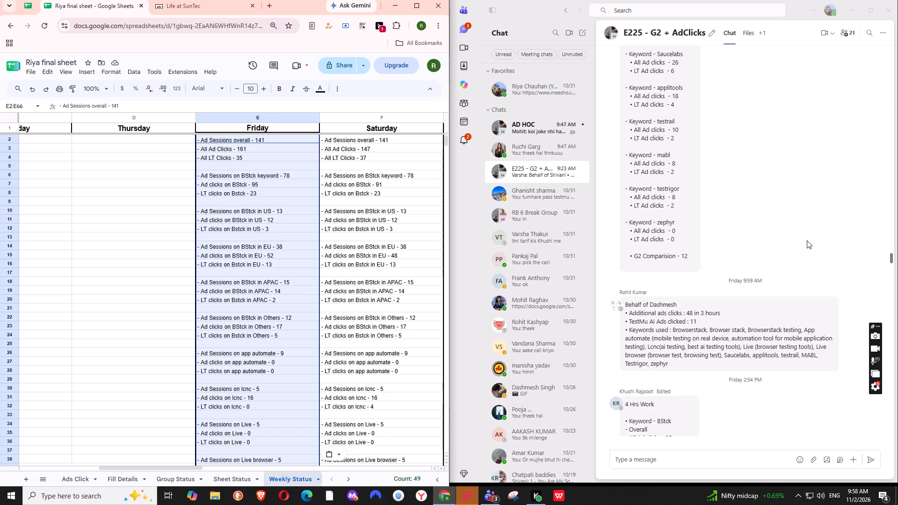
pyautogui.scroll(11, 807, 240)
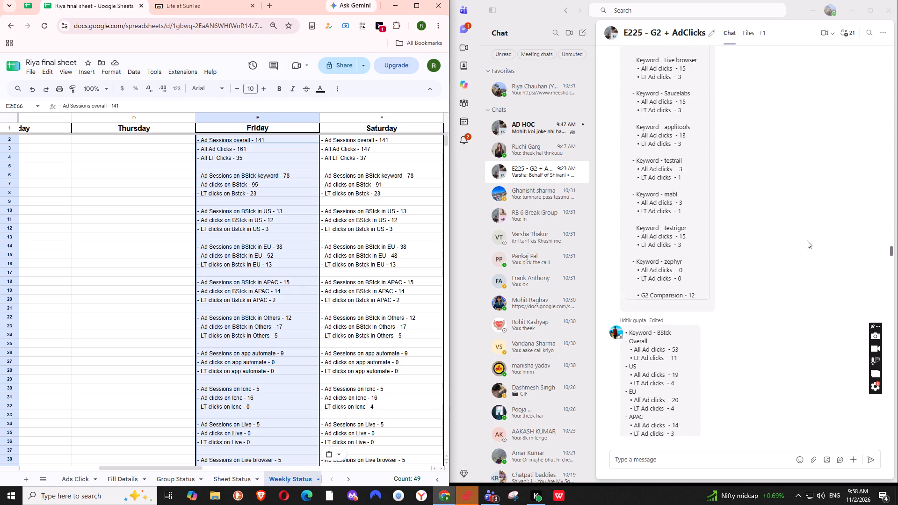
pyautogui.scroll(19, 807, 240)
pyautogui.scroll(5, 807, 240)
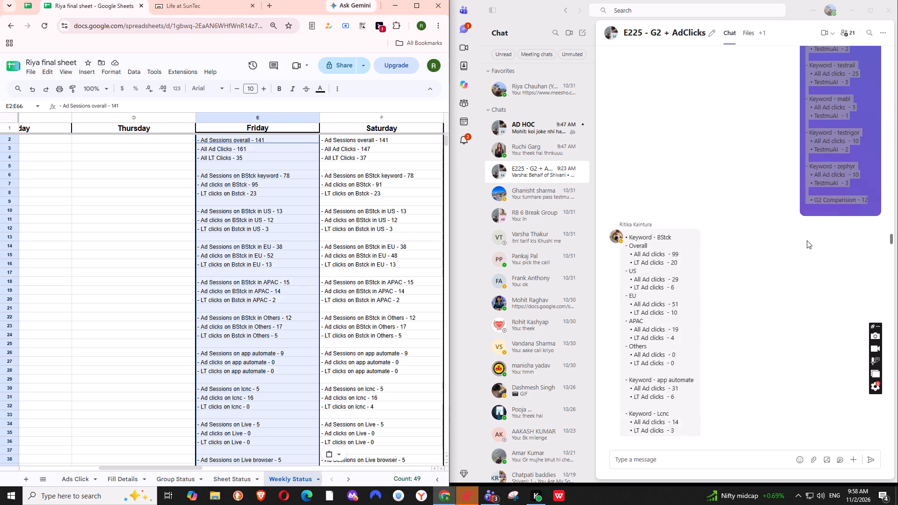
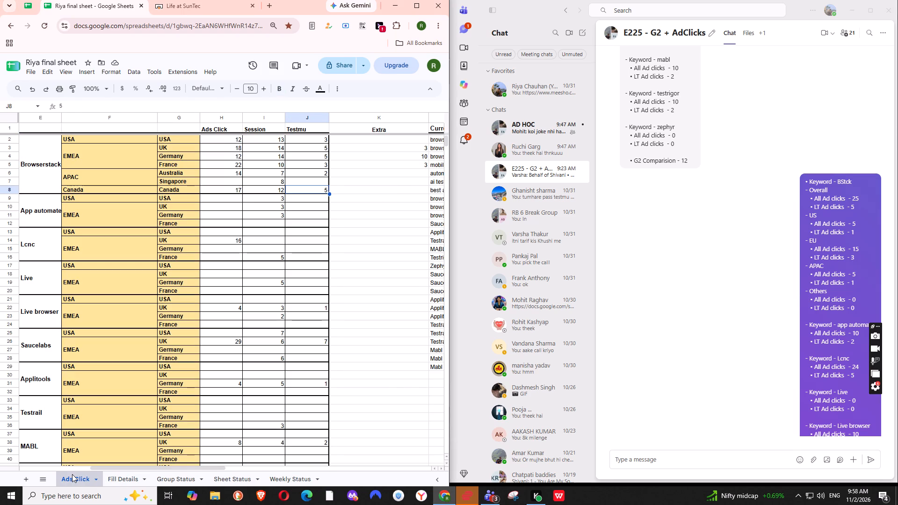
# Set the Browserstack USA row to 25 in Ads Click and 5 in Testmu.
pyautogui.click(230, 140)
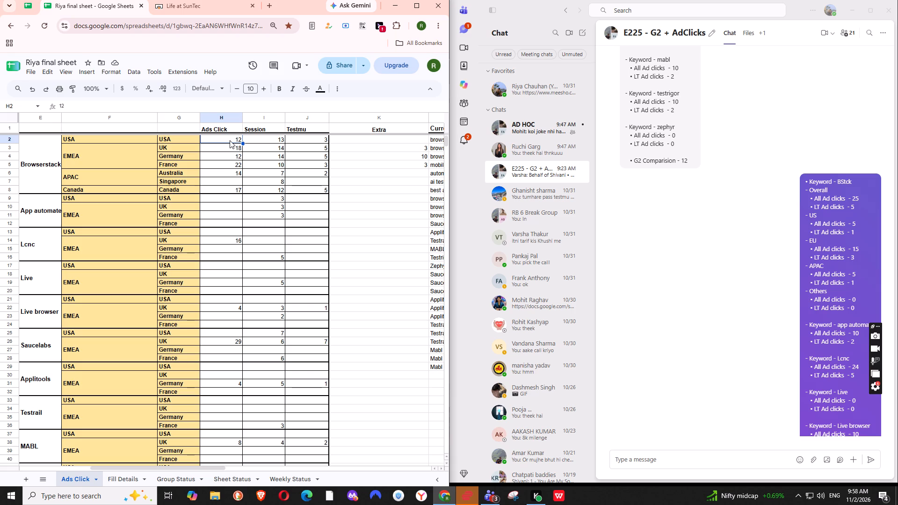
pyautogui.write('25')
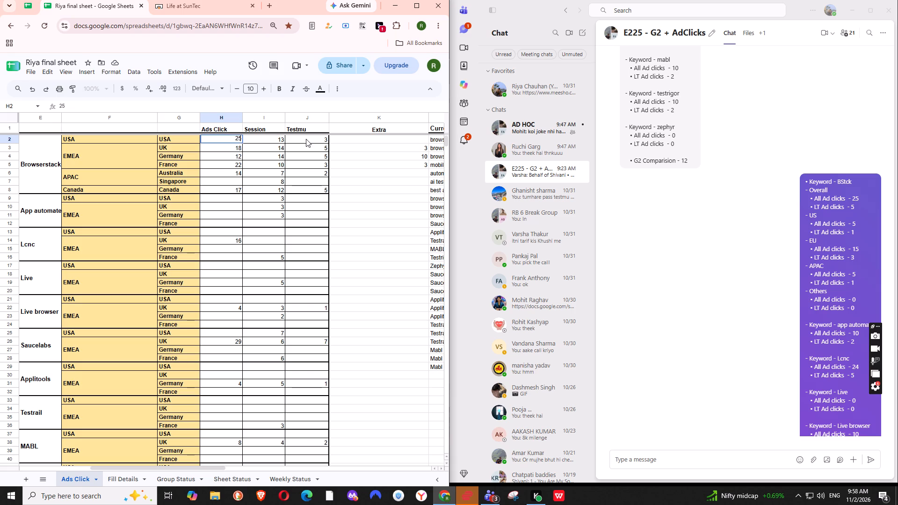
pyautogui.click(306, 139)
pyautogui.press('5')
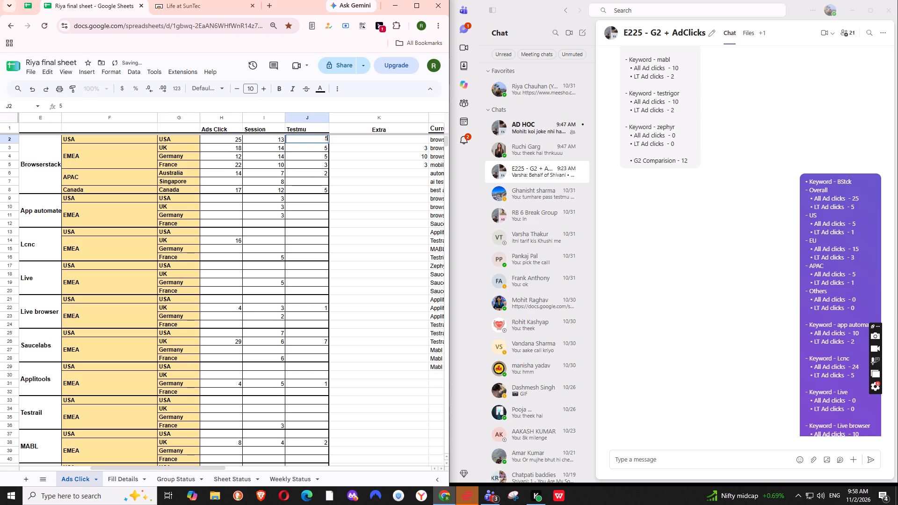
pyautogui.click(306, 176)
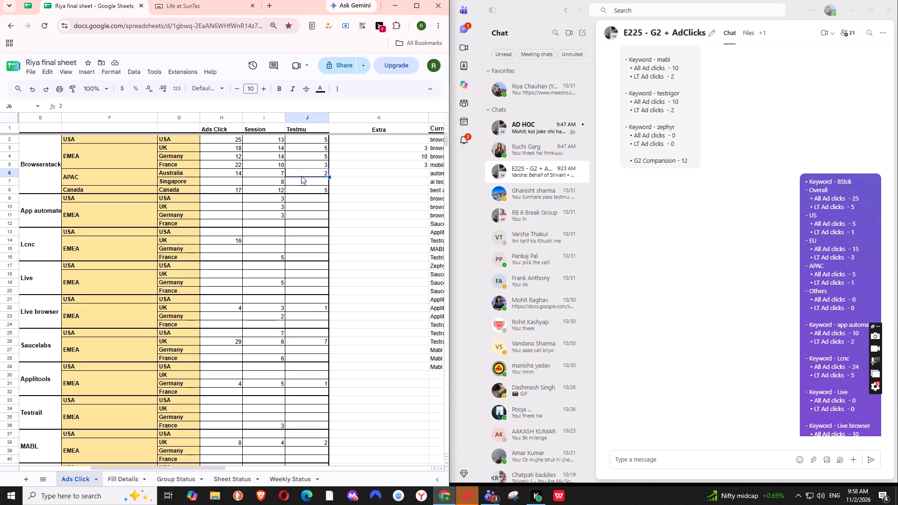
# Set the Browserstack USA row to the chat's US figures, 5 in Ads Click and 1 in Testmu.
pyautogui.click(240, 138)
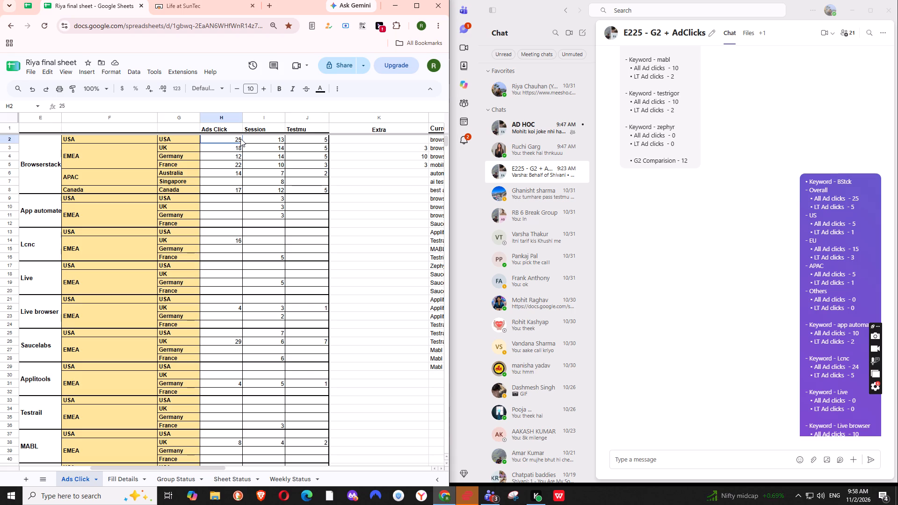
pyautogui.press('5')
pyautogui.click(311, 140)
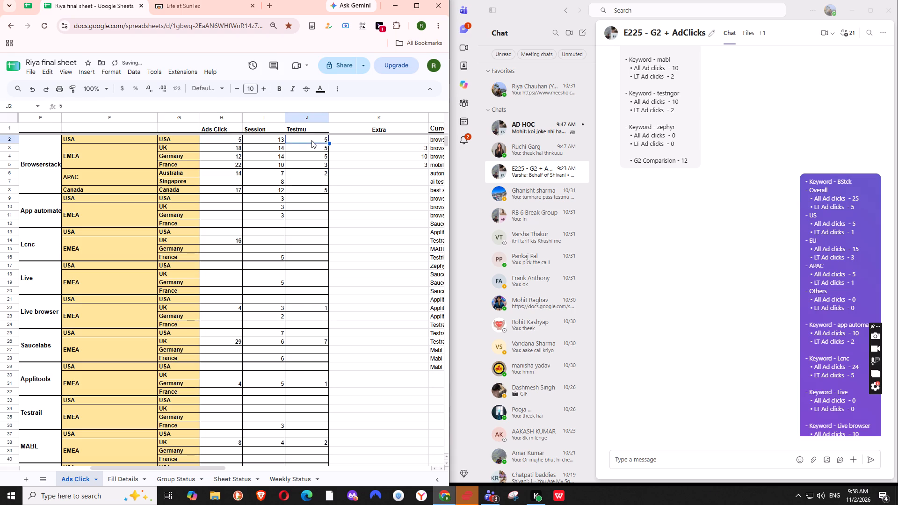
pyautogui.press('1')
pyautogui.click(307, 153)
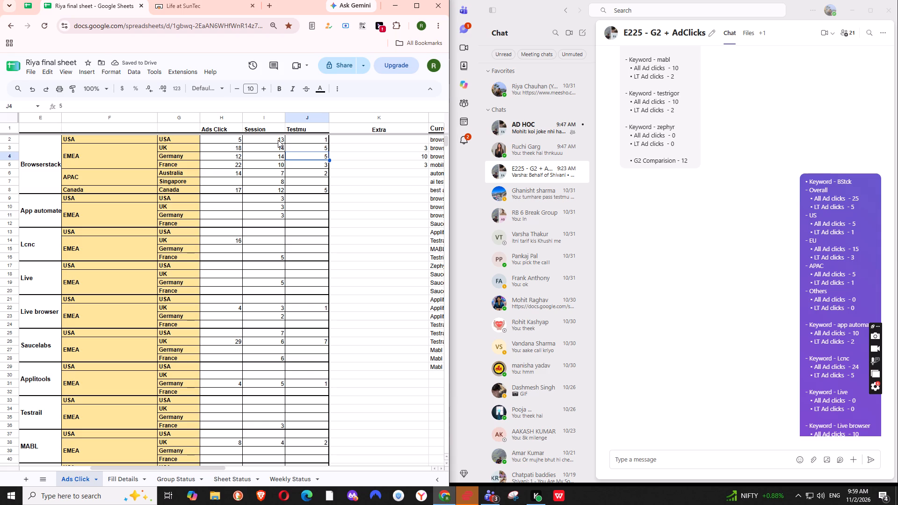
# Set Browserstack UK to 15 in Ads Click and 3 in Testmu, clearing both columns for Germany and France.
pyautogui.click(232, 149)
pyautogui.write('15')
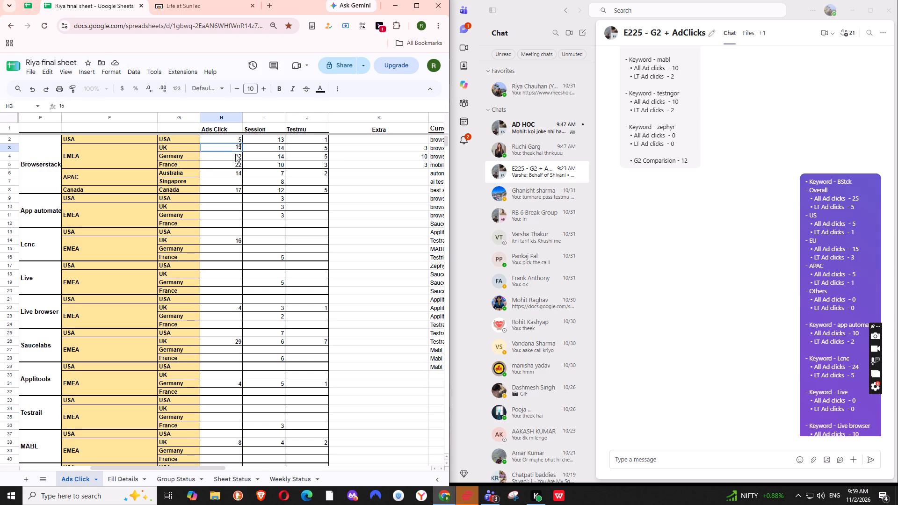
pyautogui.moveTo(235, 154); pyautogui.dragTo(233, 167)
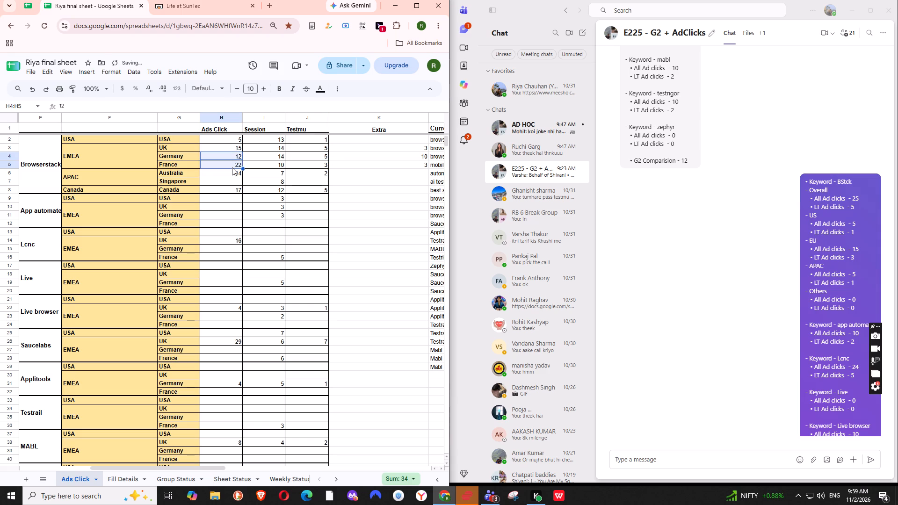
pyautogui.press('Delete')
pyautogui.moveTo(277, 148); pyautogui.dragTo(274, 158)
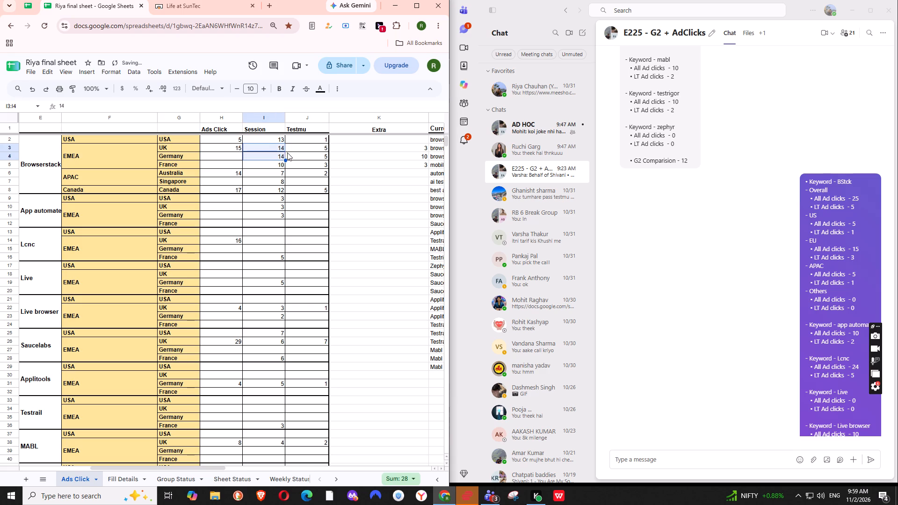
pyautogui.click(315, 148)
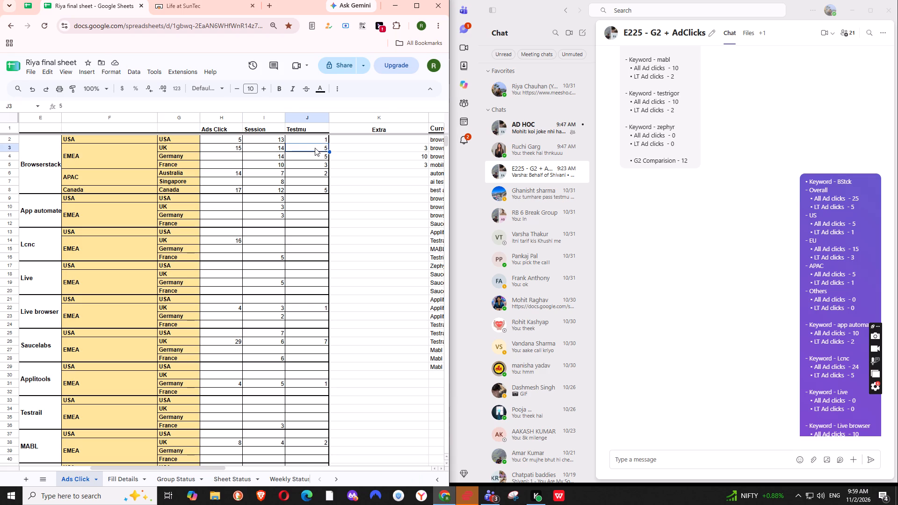
pyautogui.press('3')
pyautogui.click(311, 161)
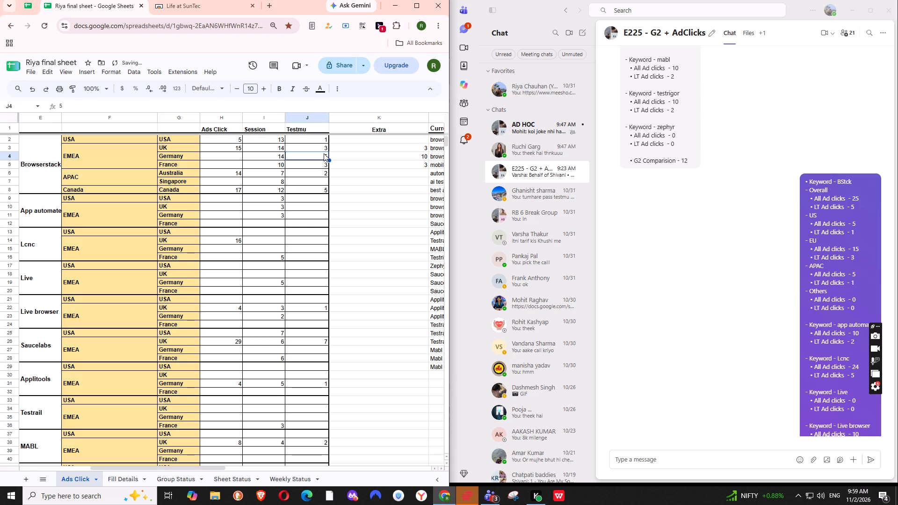
pyautogui.moveTo(321, 155); pyautogui.dragTo(320, 164)
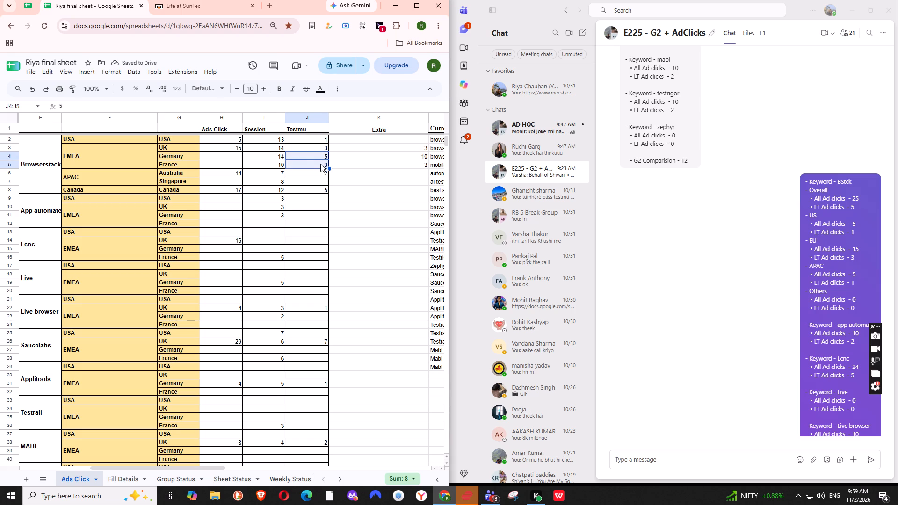
pyautogui.press('Delete')
# Set the Browserstack Australia row to the APAC figures, 5 in Ads Click and 1 in Testmu.
pyautogui.click(238, 173)
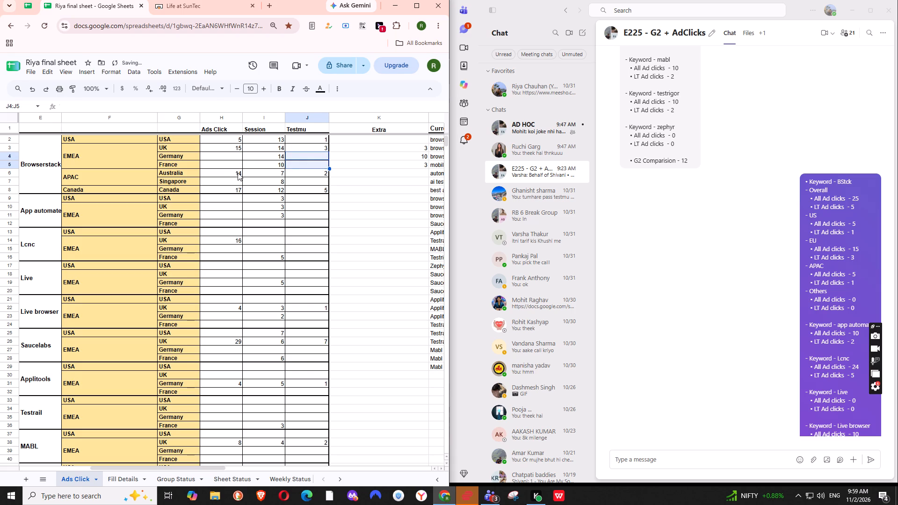
pyautogui.press('5')
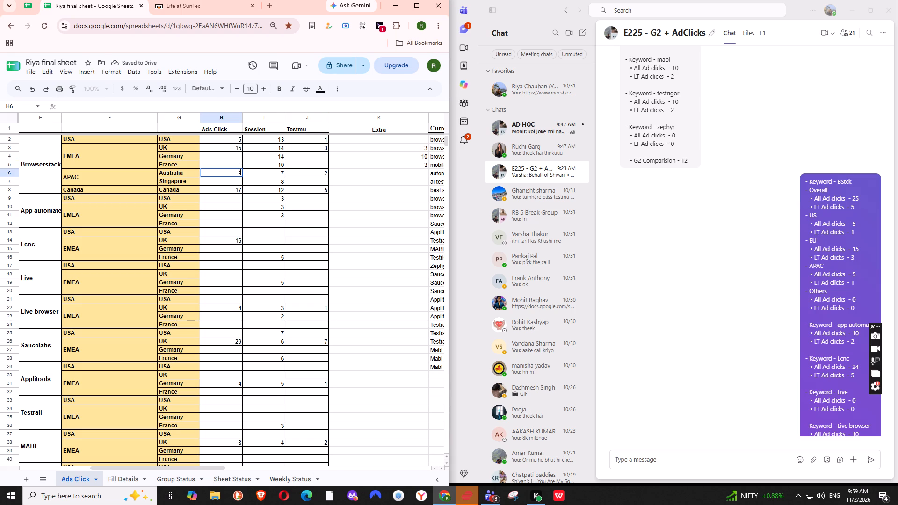
pyautogui.click(309, 171)
pyautogui.press('1')
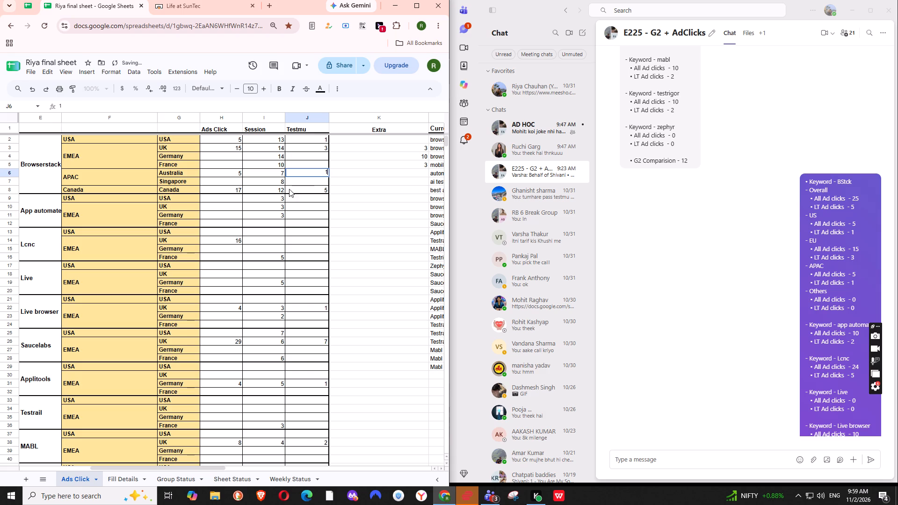
# Set the Browserstack Canada row to 0 in both Ads Click and Testmu, matching the chat's Others figures.
pyautogui.click(237, 188)
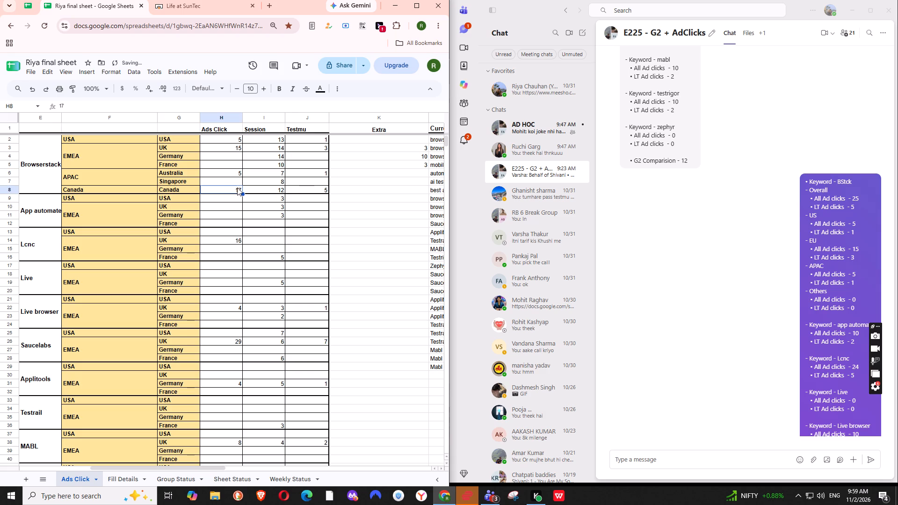
pyautogui.press('0')
pyautogui.click(314, 188)
pyautogui.press('0')
pyautogui.click(306, 198)
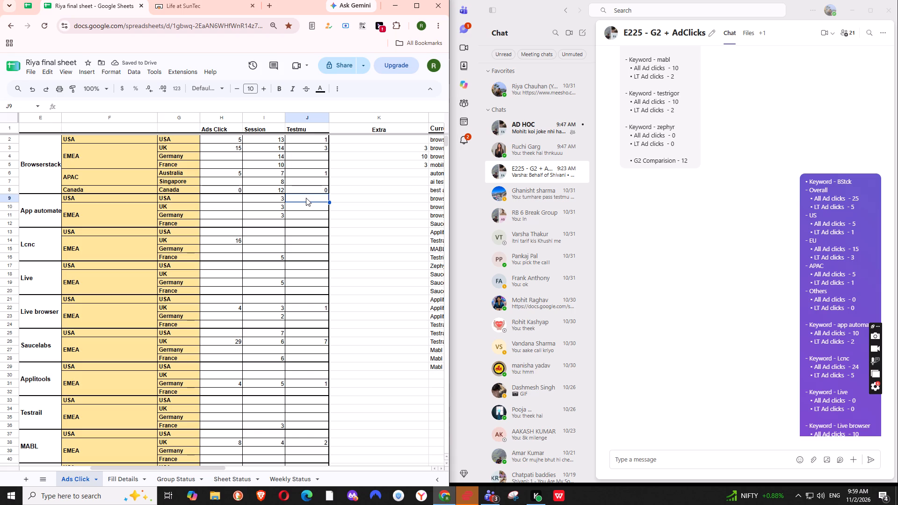
# Enter 10 in Ads Click and 2 in Testmu for the App automate UK row.
pyautogui.click(236, 203)
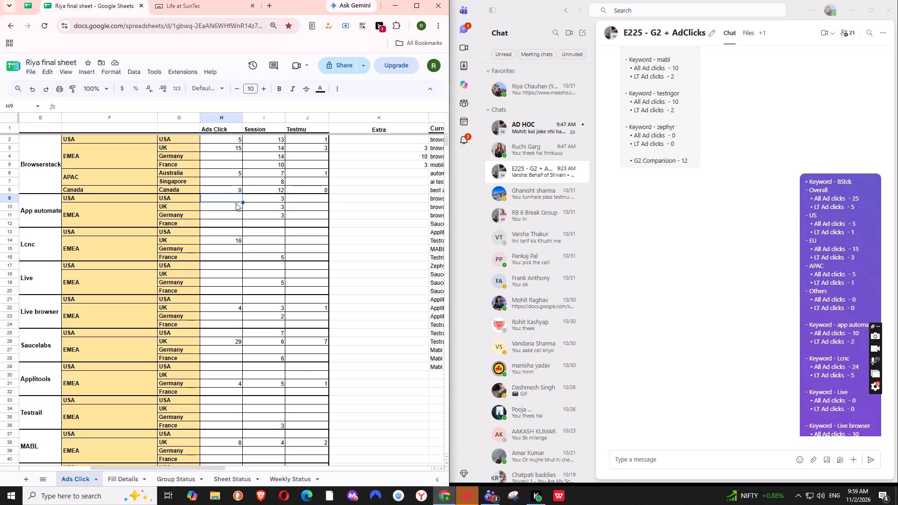
pyautogui.click(234, 208)
pyautogui.press('1')
pyautogui.press('0')
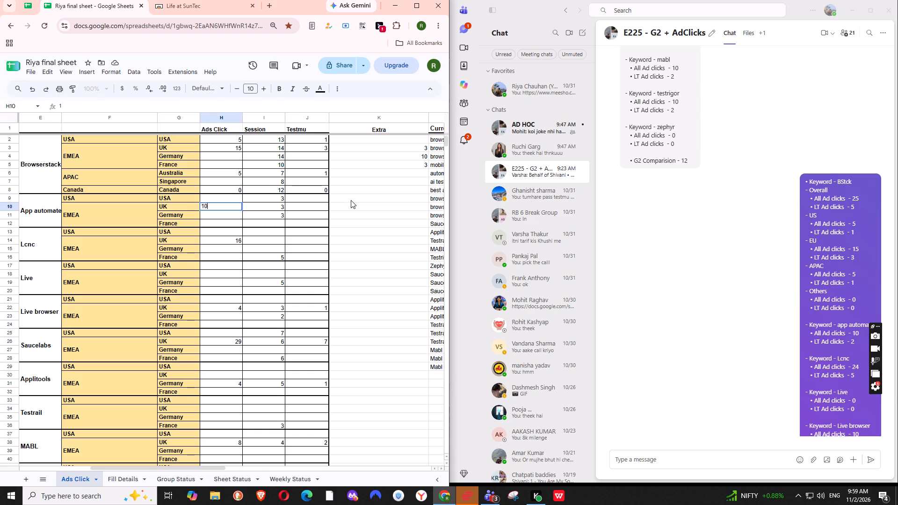
pyautogui.click(324, 205)
pyautogui.press('2')
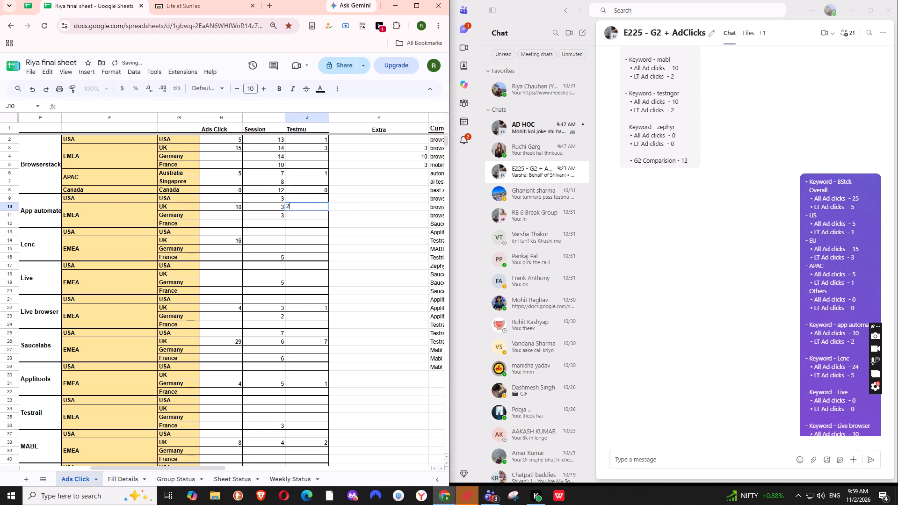
pyautogui.click(318, 216)
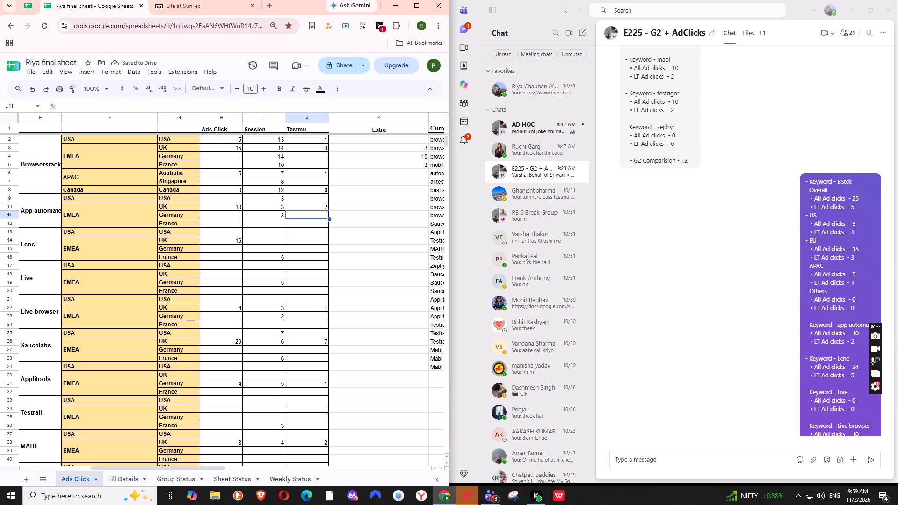
# Set the Lcnc UK row to 25 in Ads Click and 5 in Testmu.
pyautogui.click(235, 238)
pyautogui.press('2')
pyautogui.press('5')
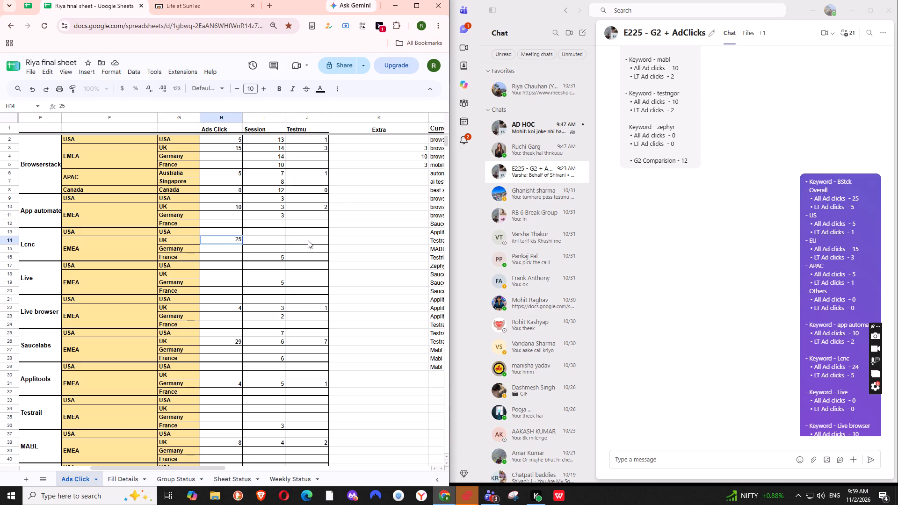
pyautogui.click(308, 240)
pyautogui.press('5')
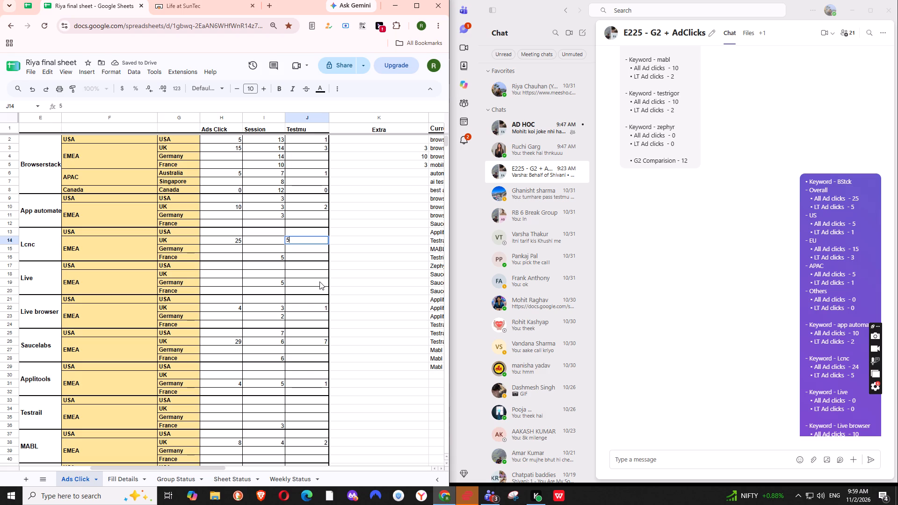
pyautogui.click(319, 281)
# Correct the Lcnc UK Ads Click value to 24 to match the chat report.
pyautogui.scroll(-1, 318, 277)
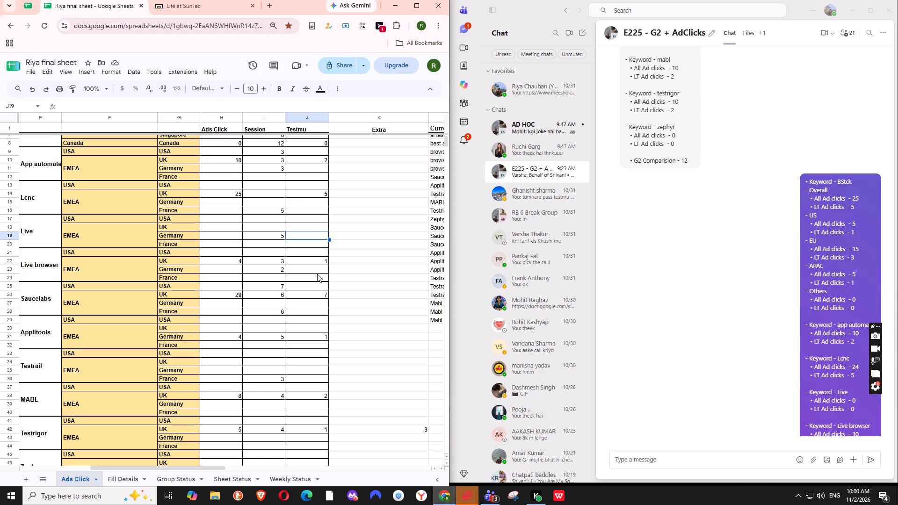
pyautogui.click(233, 194)
pyautogui.press('2')
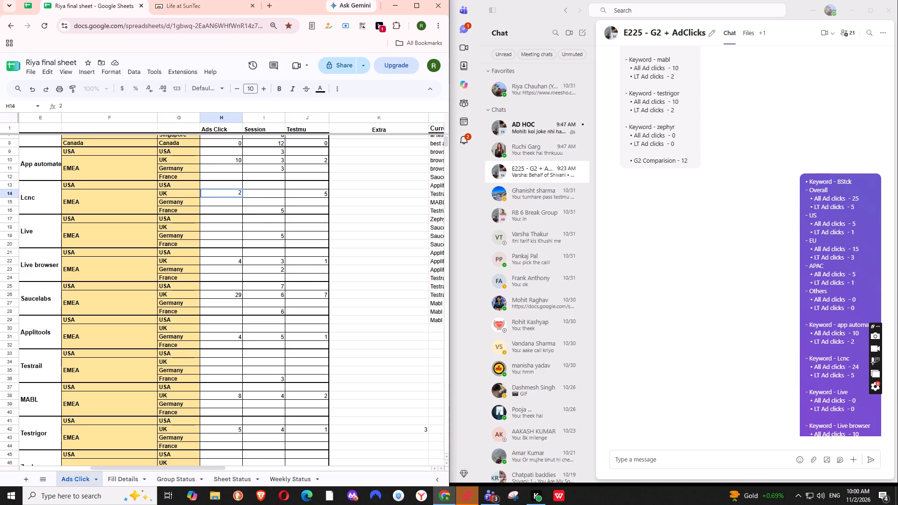
pyautogui.press('4')
pyautogui.click(251, 217)
# Set the Live browser UK row to the chat report's figures, 10 in Ads Click and 2 in Testmu.
pyautogui.scroll(-1, 842, 372)
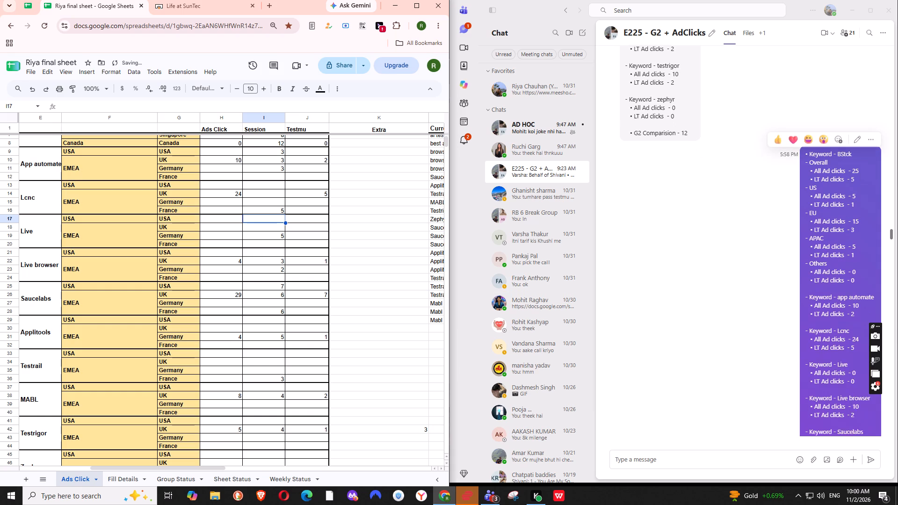
pyautogui.scroll(-2, 842, 372)
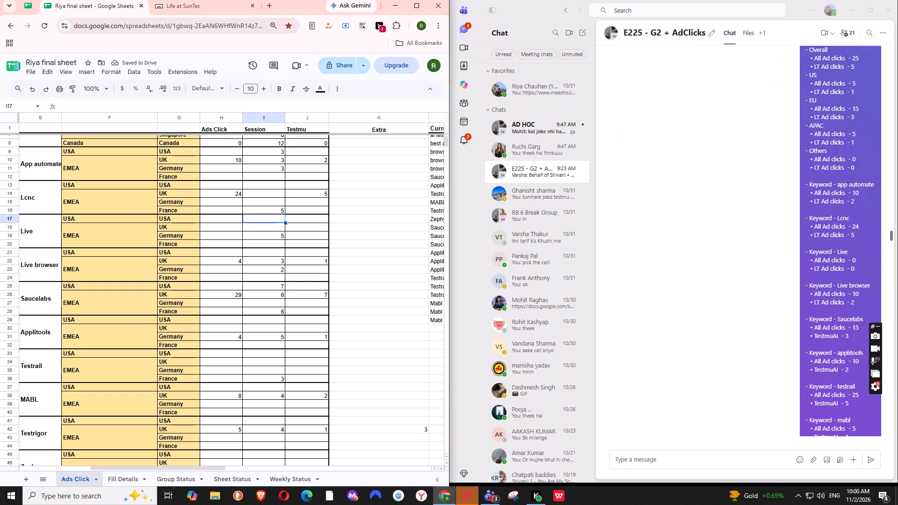
pyautogui.click(220, 260)
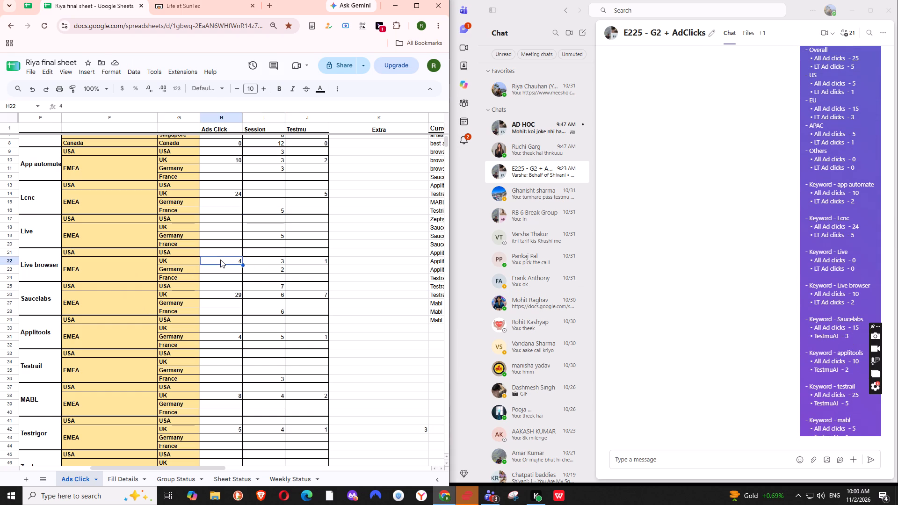
pyautogui.press('1')
pyautogui.press('0')
pyautogui.click(301, 259)
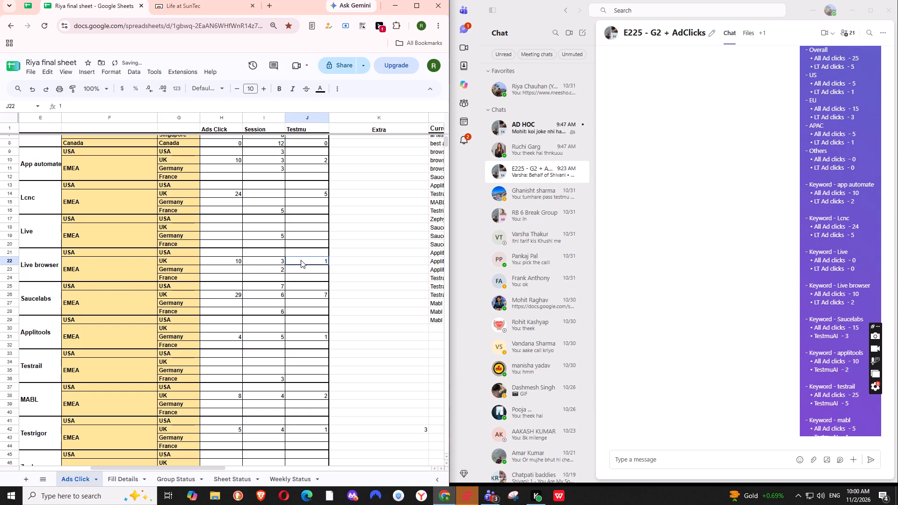
pyautogui.press('2')
pyautogui.click(296, 290)
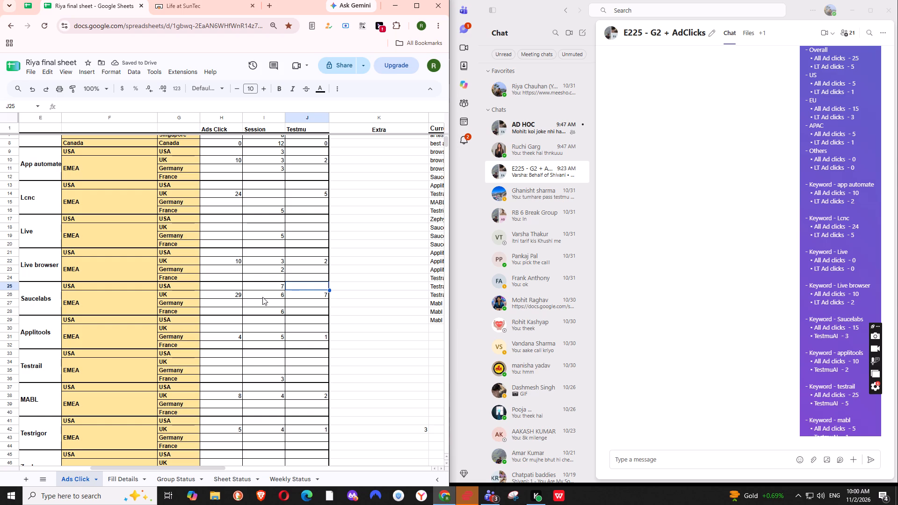
# Set the Saucelabs UK row to 15 in Ads Click and 3 in Testmu.
pyautogui.click(226, 296)
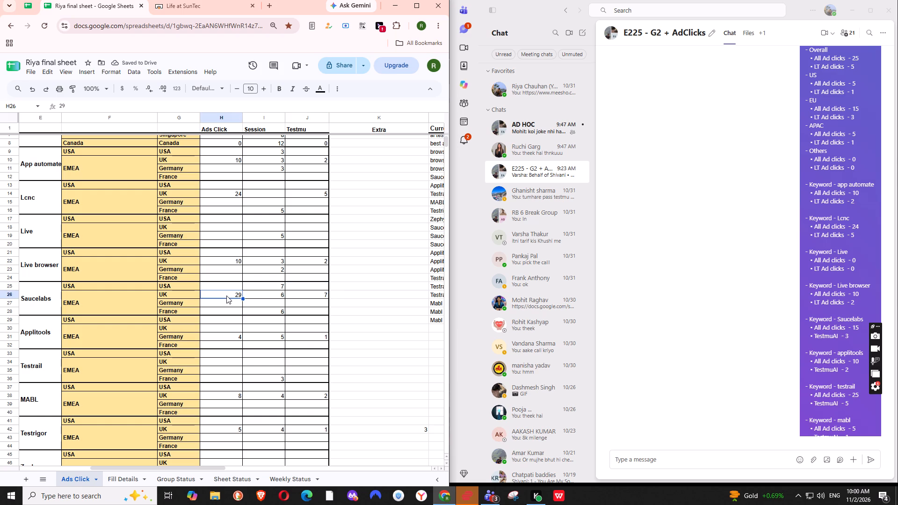
pyautogui.write('15')
pyautogui.click(319, 293)
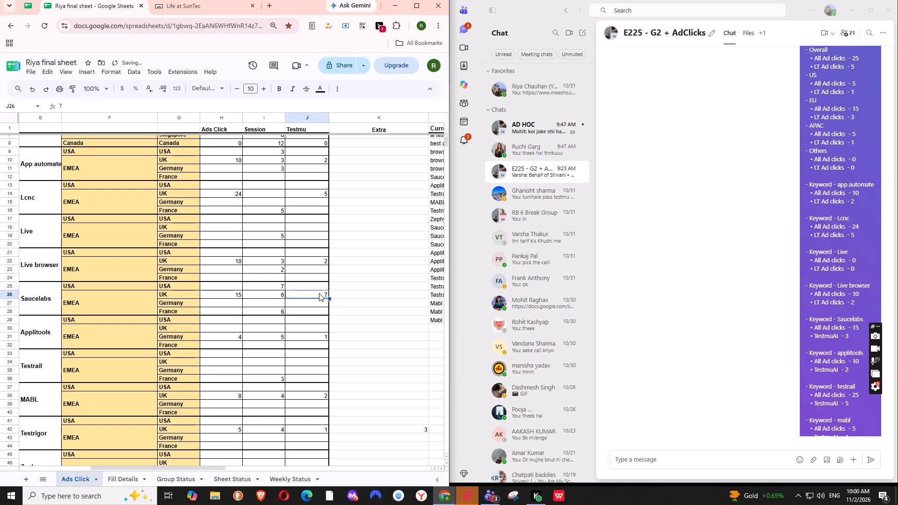
pyautogui.press('3')
pyautogui.click(321, 306)
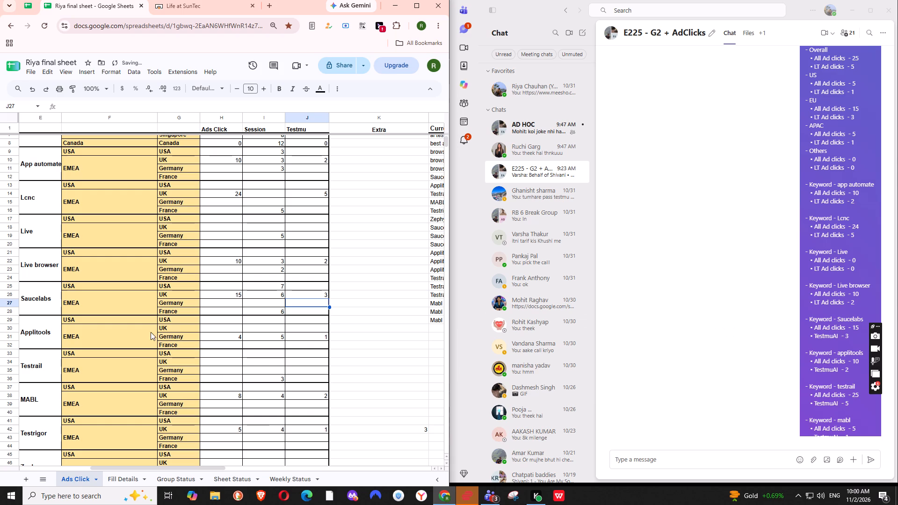
# Set the Applitools Germany row to the chat report's figures, 10 in Ads Click and 2 in Testmu.
pyautogui.click(218, 333)
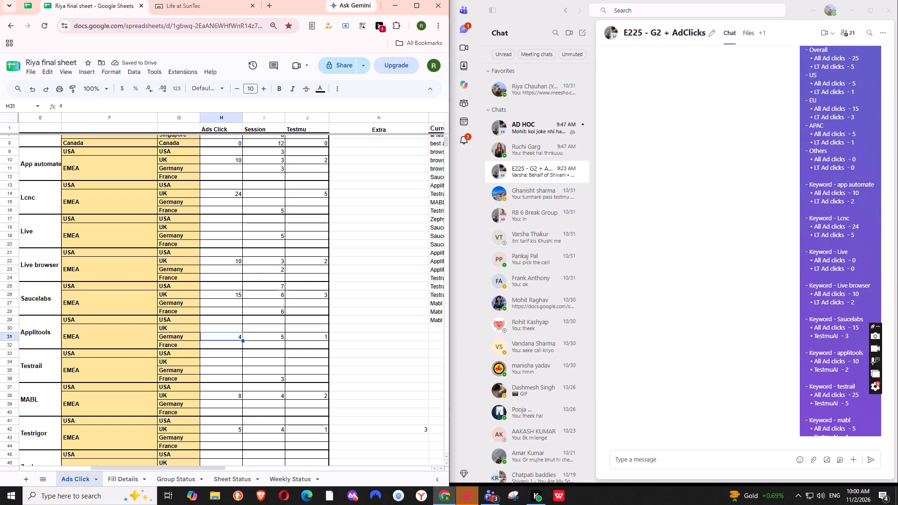
pyautogui.press('1')
pyautogui.press('0')
pyautogui.click(306, 336)
pyautogui.press('2')
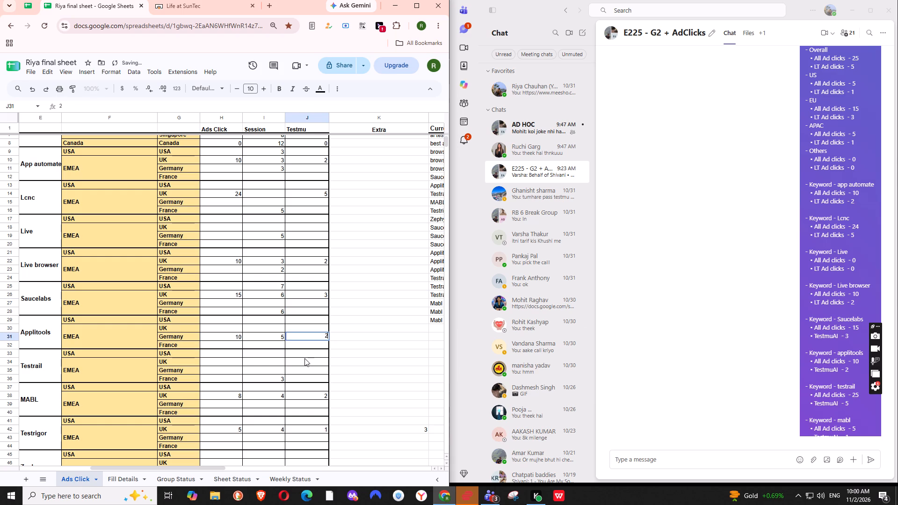
pyautogui.click(304, 358)
# Fill the Testrail UK row with 25 in Ads Click, 6 in Session and 5 in Testmu.
pyautogui.scroll(-1, 259, 348)
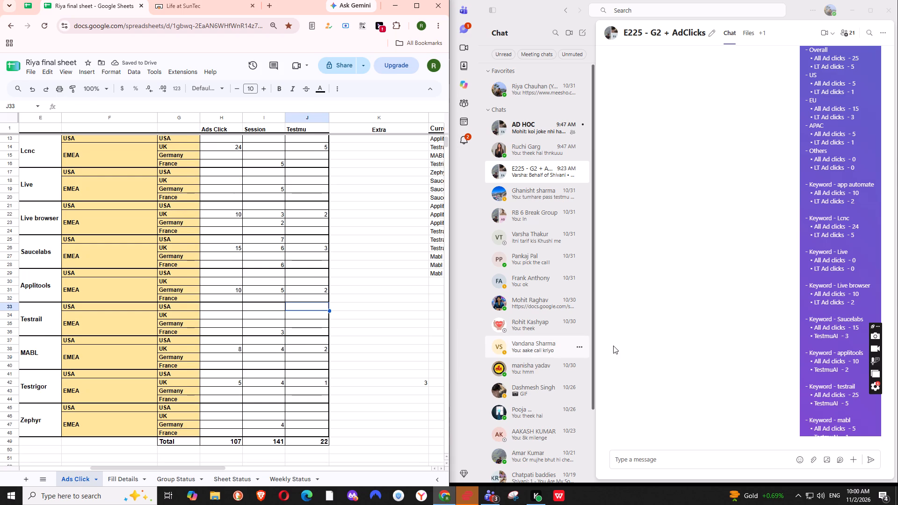
pyautogui.click(224, 322)
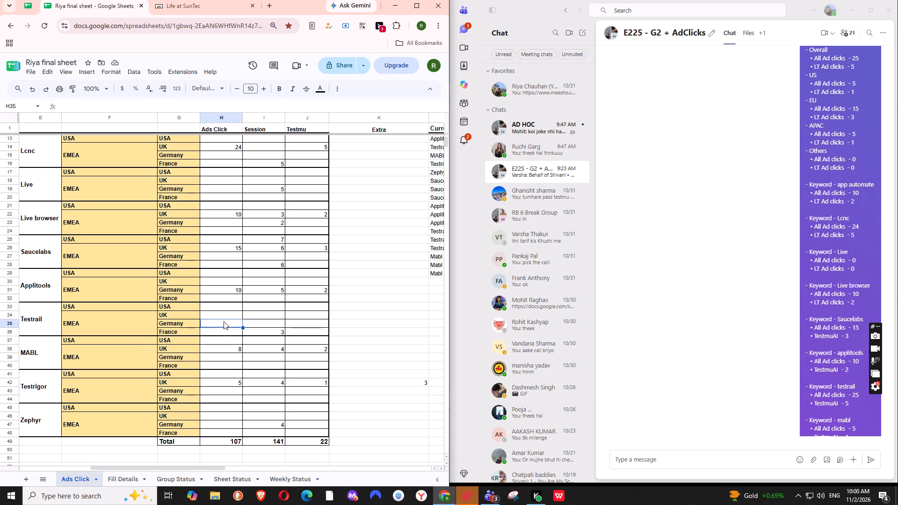
pyautogui.click(228, 313)
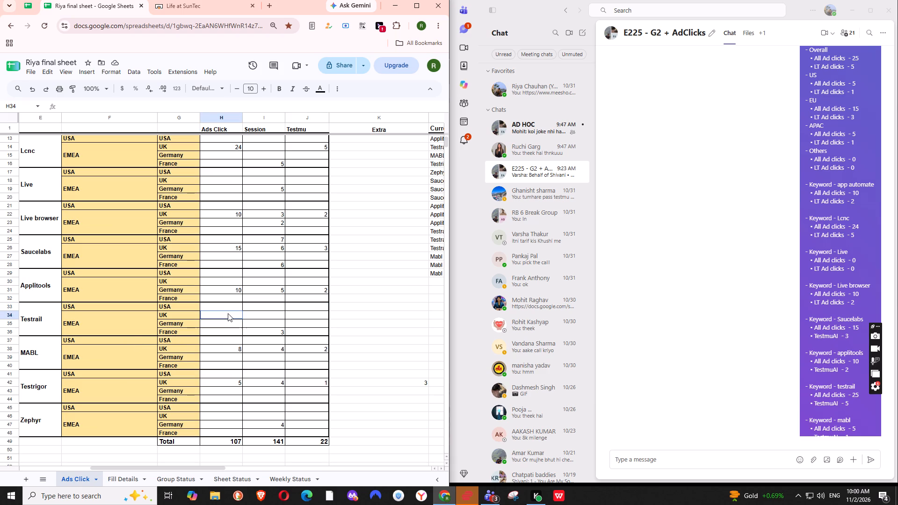
pyautogui.press('2')
pyautogui.press('5')
pyautogui.click(299, 316)
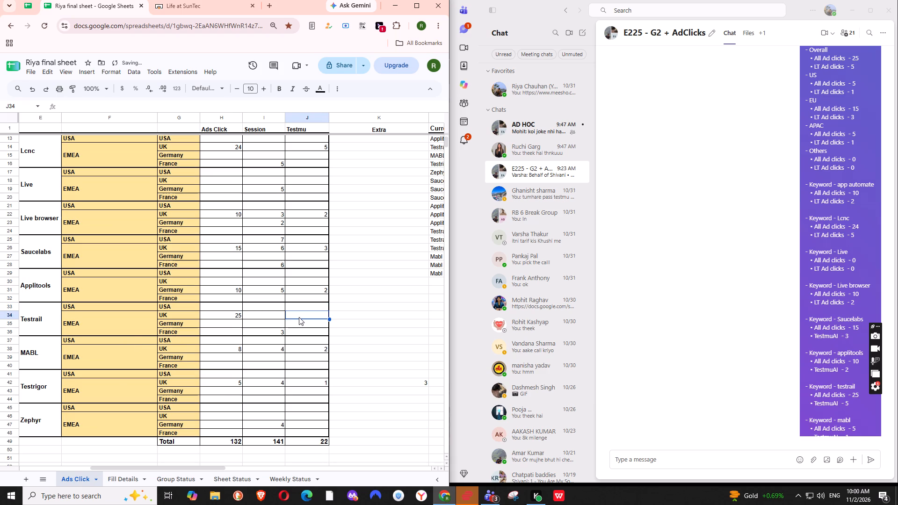
pyautogui.press('5')
pyautogui.click(306, 326)
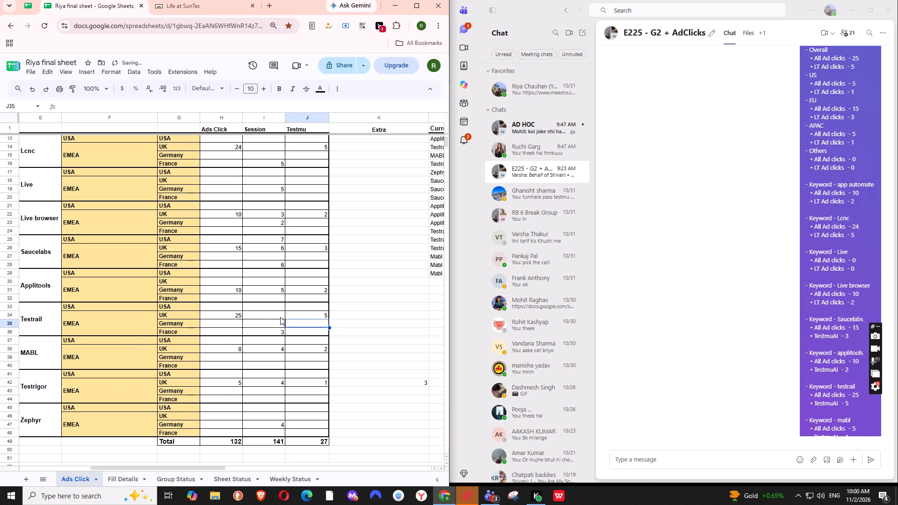
pyautogui.click(280, 317)
pyautogui.press('6')
pyautogui.click(292, 332)
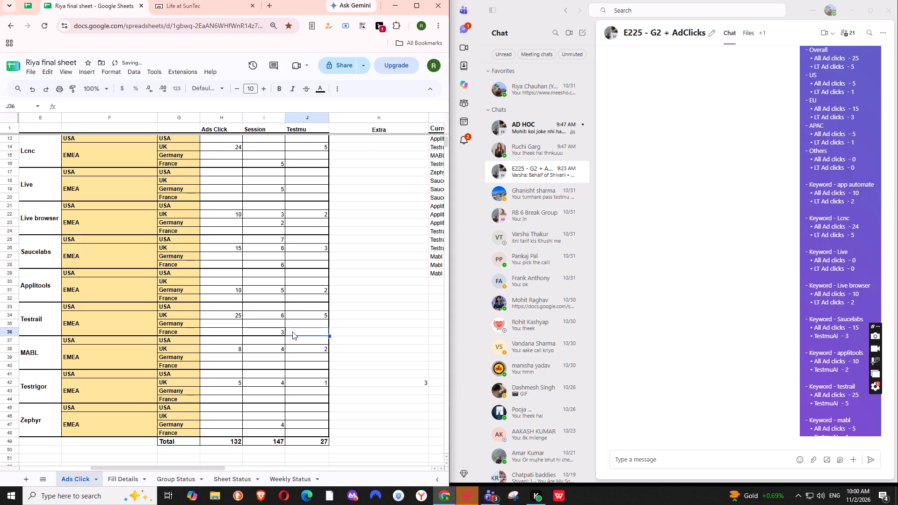
# Set the MABL UK row to the chat report's figures, 5 in Ads Click and 1 in Testmu.
pyautogui.scroll(-1, 813, 342)
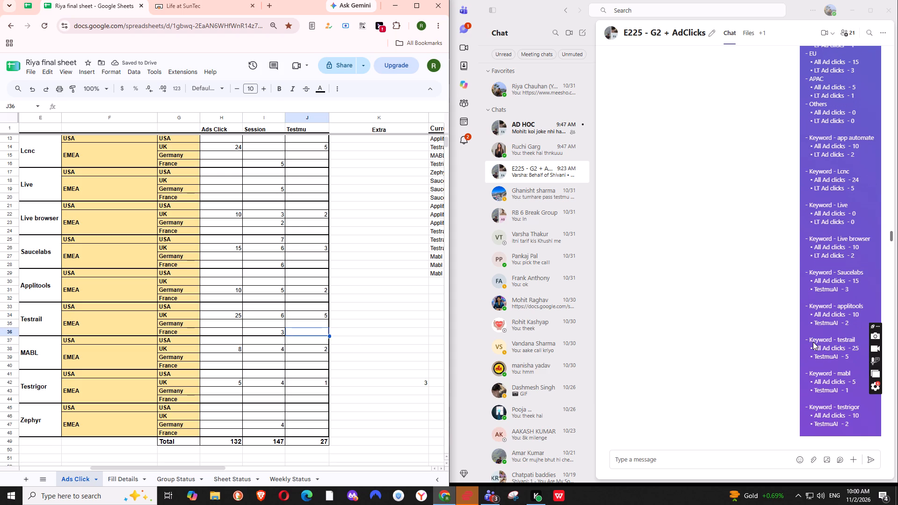
pyautogui.scroll(-2, 813, 342)
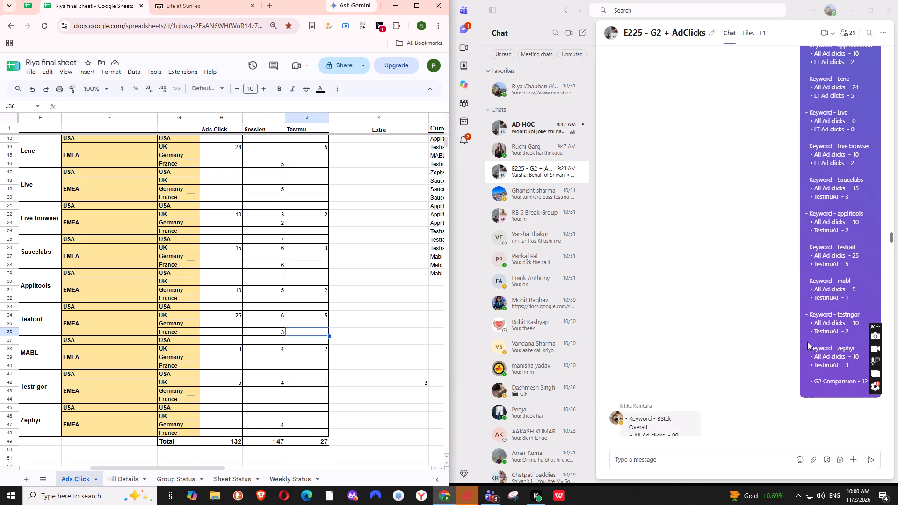
pyautogui.click(232, 351)
pyautogui.press('5')
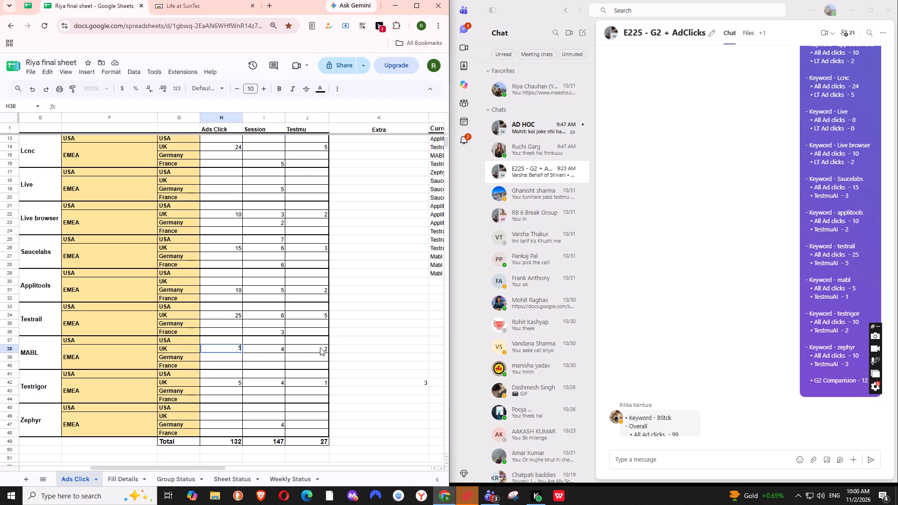
pyautogui.click(320, 347)
pyautogui.press('1')
pyautogui.click(306, 376)
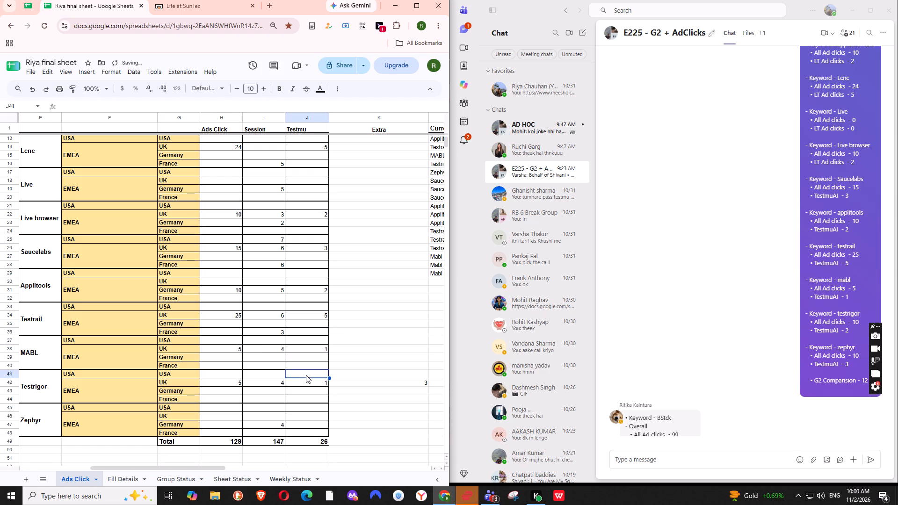
# Set the Testrigor UK row to 10 in Ads Click and 2 in Testmu.
pyautogui.click(237, 381)
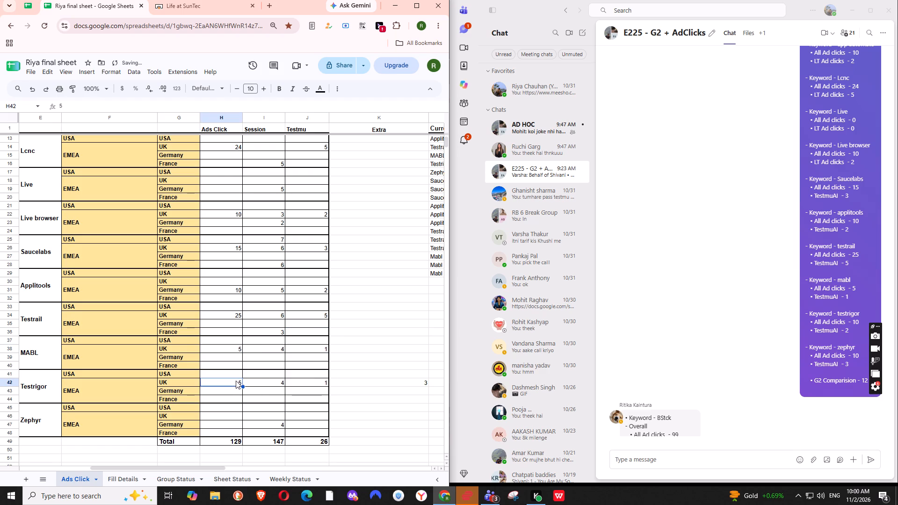
pyautogui.press('1')
pyautogui.press('0')
pyautogui.click(319, 382)
pyautogui.press('2')
pyautogui.click(315, 400)
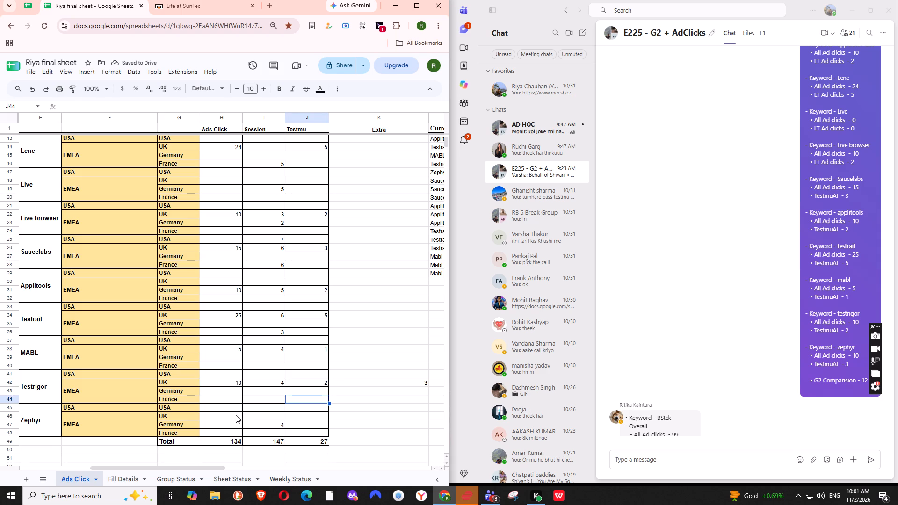
# Fill the Zephyr UK row with 10 Ads Click, 4 Session and 3 Testmu, and enter 4 as Zephyr Germany's Session.
pyautogui.click(232, 416)
pyautogui.press('1')
pyautogui.press('0')
pyautogui.click(306, 418)
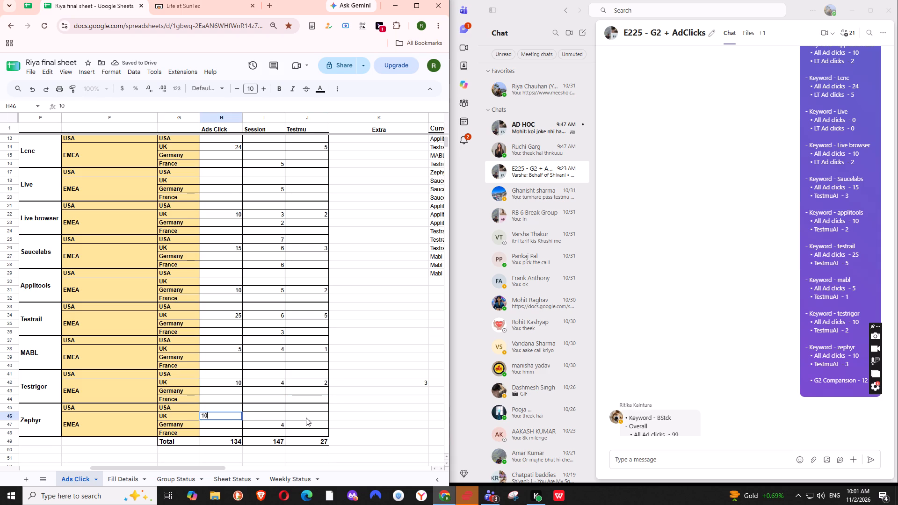
pyautogui.press('3')
pyautogui.click(281, 418)
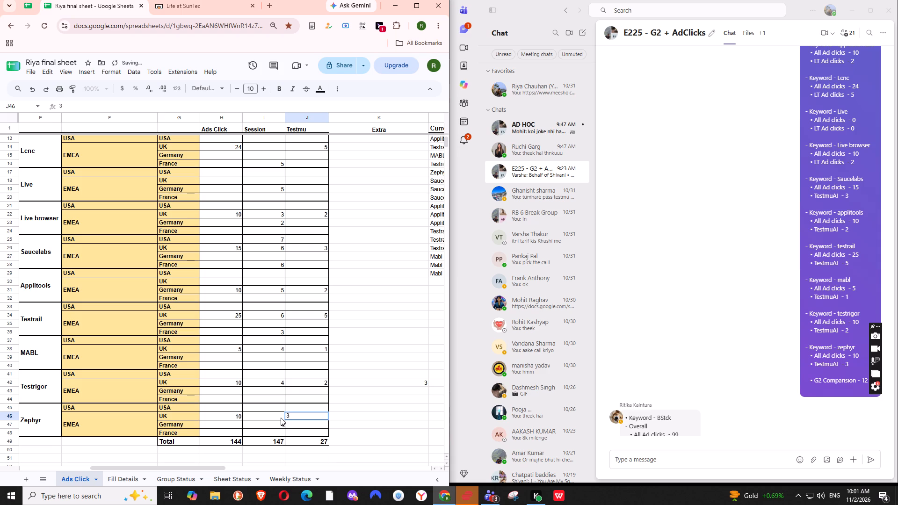
pyautogui.press('4')
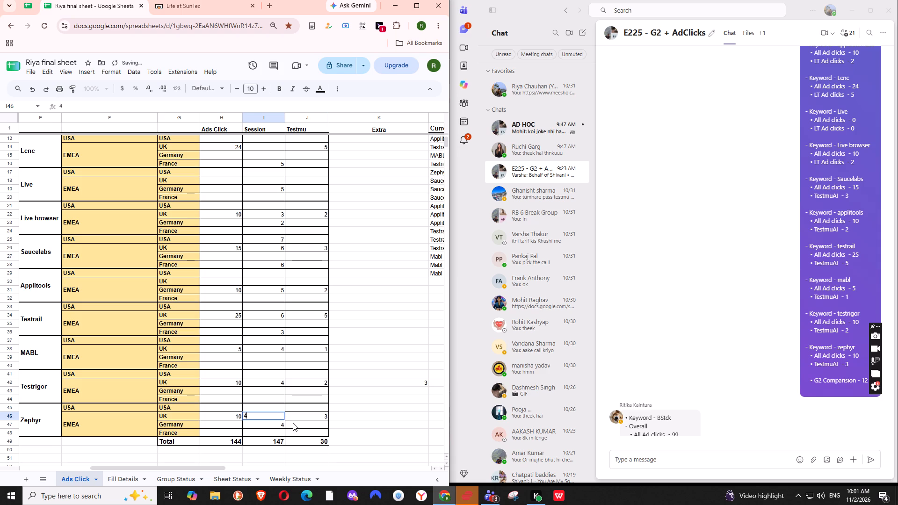
pyautogui.click(277, 423)
pyautogui.press('4')
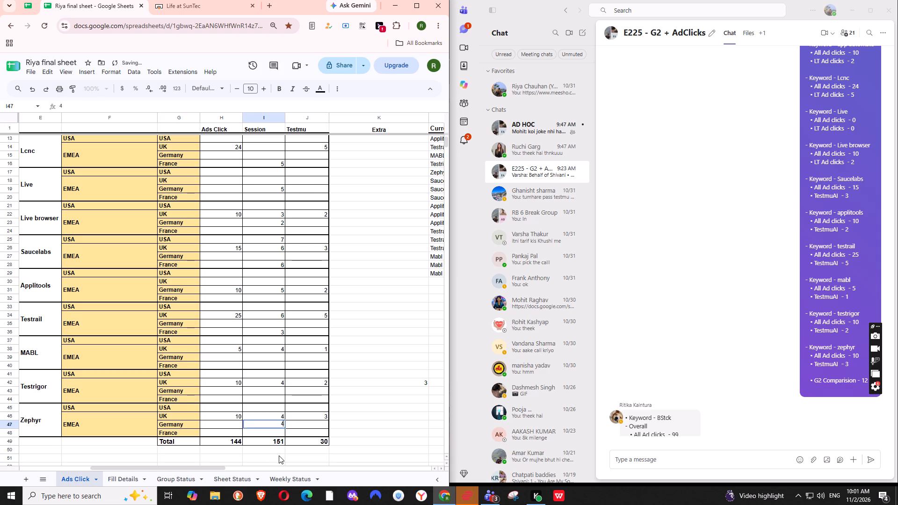
pyautogui.click(278, 457)
# Review the chat report's opening figures and the summaries on the Sheet Status and Group Status sheets.
pyautogui.scroll(3, 813, 241)
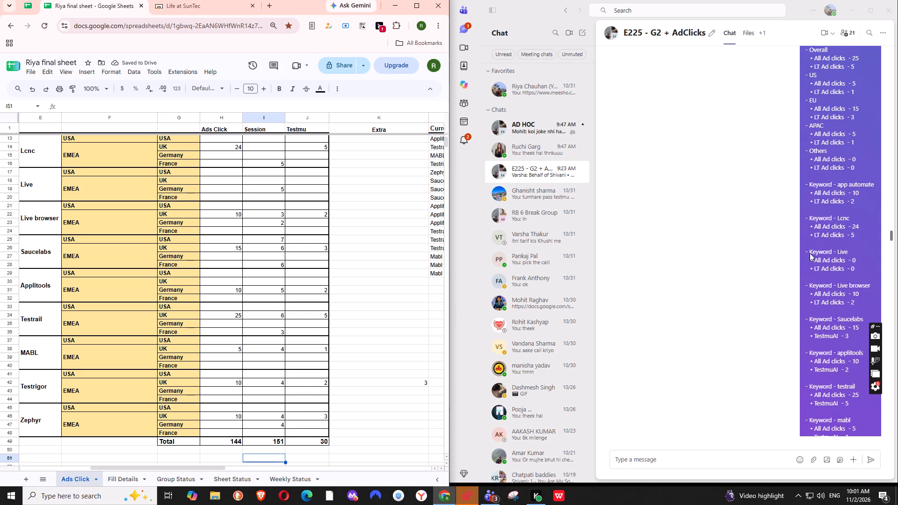
pyautogui.scroll(3, 808, 259)
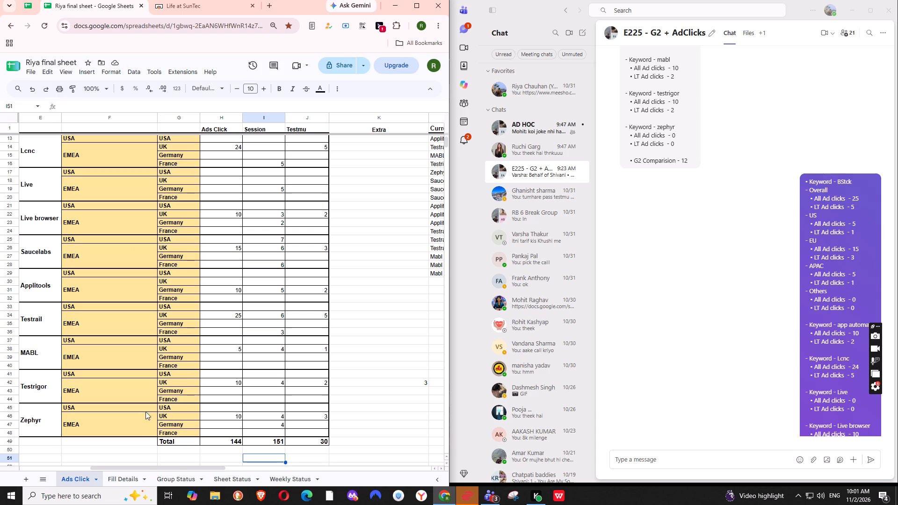
pyautogui.click(242, 479)
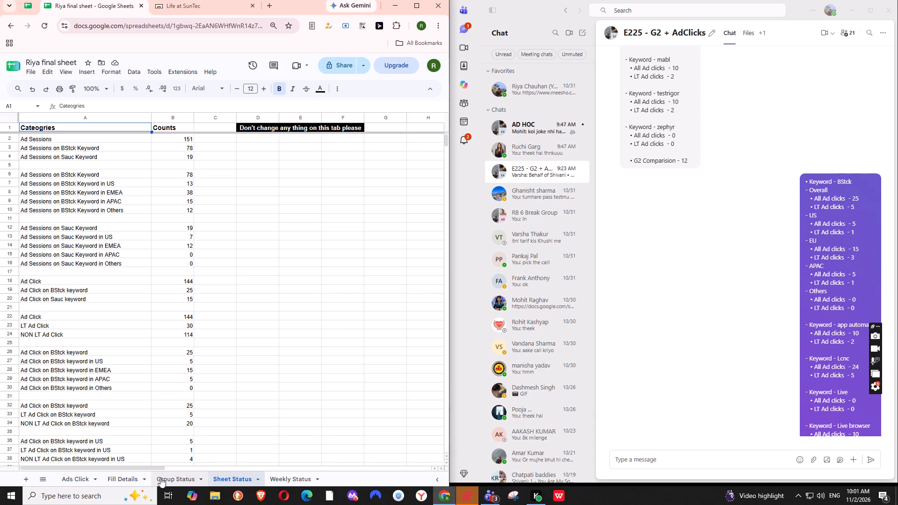
pyautogui.click(160, 477)
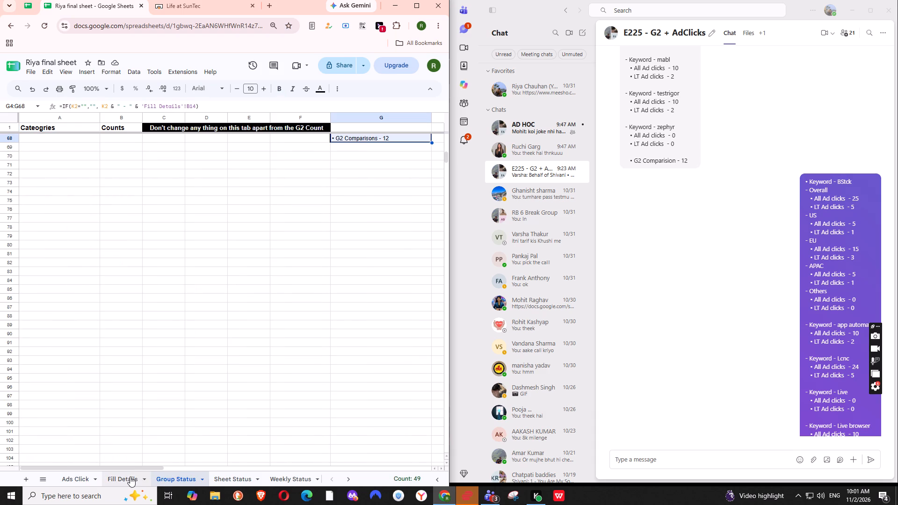
pyautogui.scroll(14, 279, 366)
pyautogui.click(167, 309)
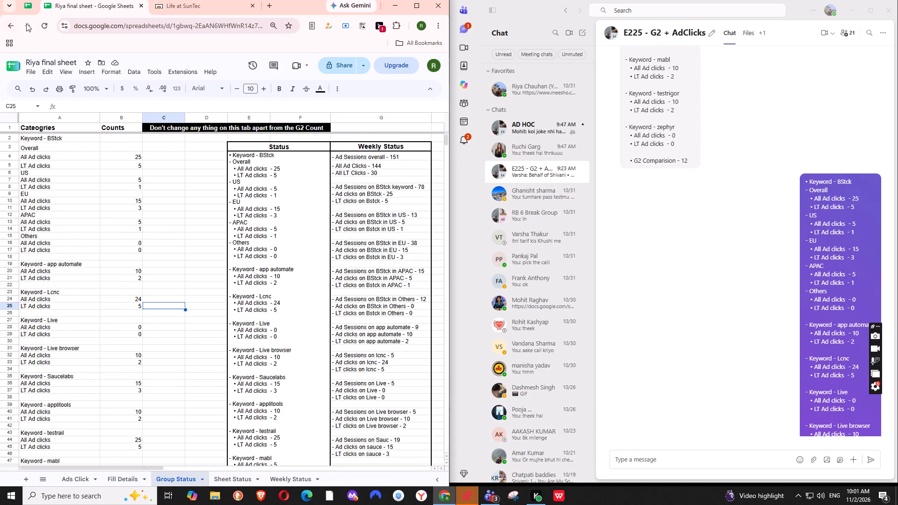
# Reload the spreadsheet and copy the Weekly Status range G4:G68 on the Group Status sheet.
pyautogui.click(43, 23)
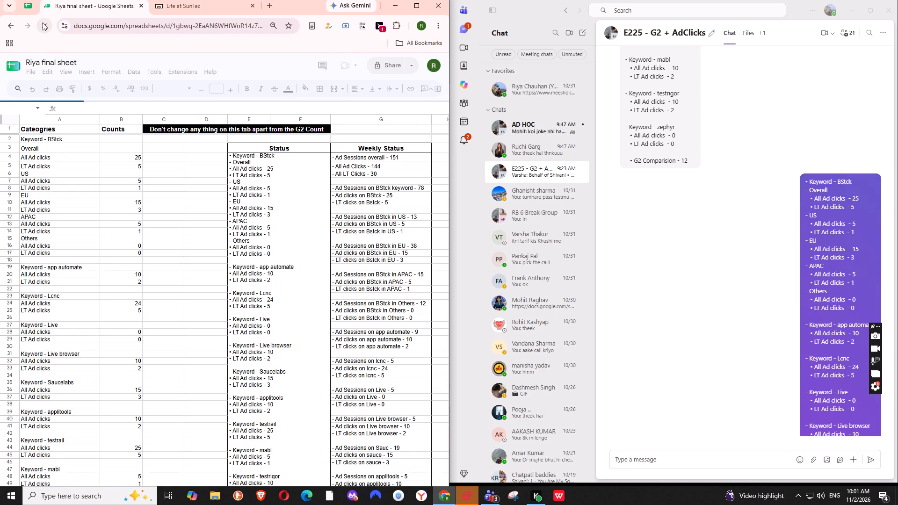
pyautogui.click(377, 160)
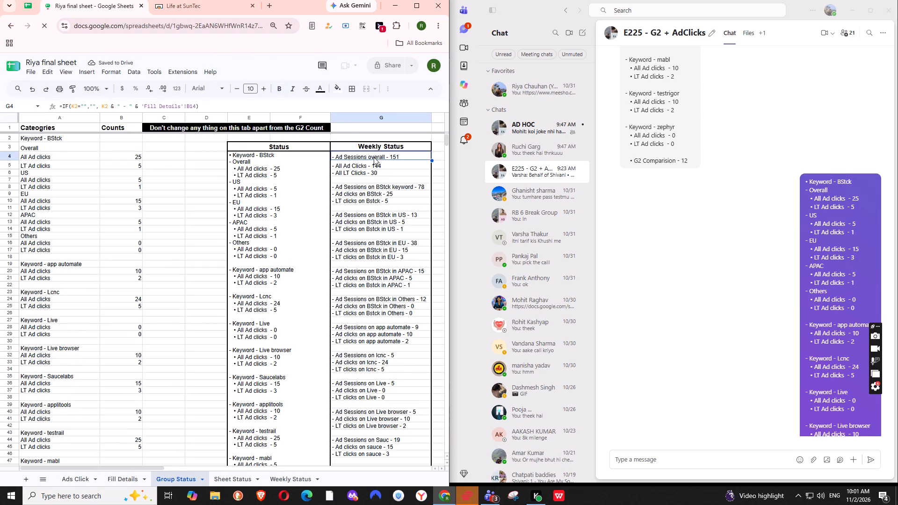
pyautogui.click(374, 157)
pyautogui.hotkey('ctrl', 'shift', 'Down')
pyautogui.hotkey('ctrl', 'shift', 'Down')
pyautogui.hotkey('ctrl', 'shift', 'Down')
pyautogui.hotkey('ctrl', 'shift', 'Down')
pyautogui.hotkey('ctrl', 'shift', 'Down')
pyautogui.hotkey('ctrl', 'shift', 'Down')
pyautogui.hotkey('ctrl', 'shift', 'Down')
pyautogui.hotkey('ctrl', 'shift', 'Down')
pyautogui.hotkey('ctrl', 'shift', 'Down')
pyautogui.hotkey('ctrl', 'shift', 'Down')
pyautogui.hotkey('ctrl', 'shift', 'Down')
pyautogui.hotkey('ctrl', 'shift', 'Down')
pyautogui.hotkey('ctrl', 'shift', 'Down')
pyautogui.hotkey('ctrl', 'shift', 'Down')
pyautogui.hotkey('ctrl', 'shift', 'Down')
pyautogui.hotkey('ctrl', 'shift', 'Down')
pyautogui.hotkey('ctrl', 'shift', 'Down')
pyautogui.hotkey('ctrl', 'shift', 'Down')
pyautogui.hotkey('ctrl', 'shift', 'Down')
pyautogui.hotkey('ctrl', 'shift', 'Down')
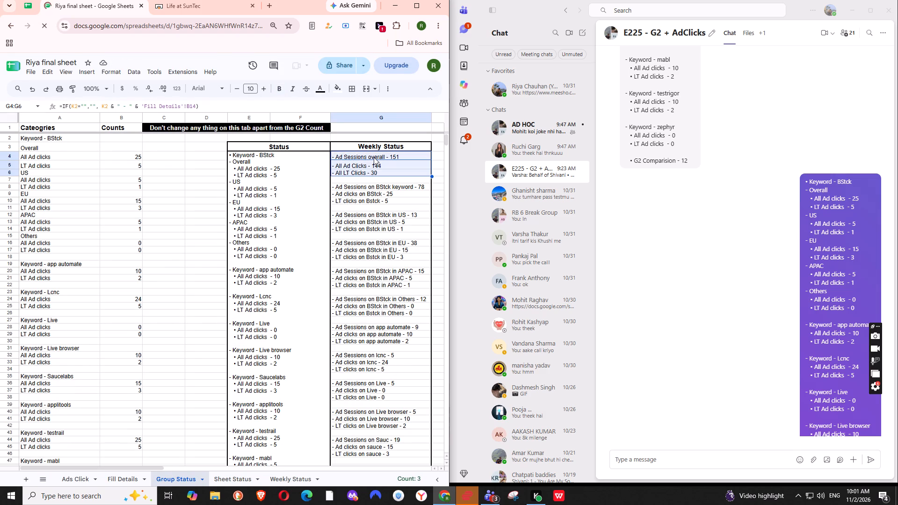
pyautogui.hotkey('ctrl', 'shift', 'Up')
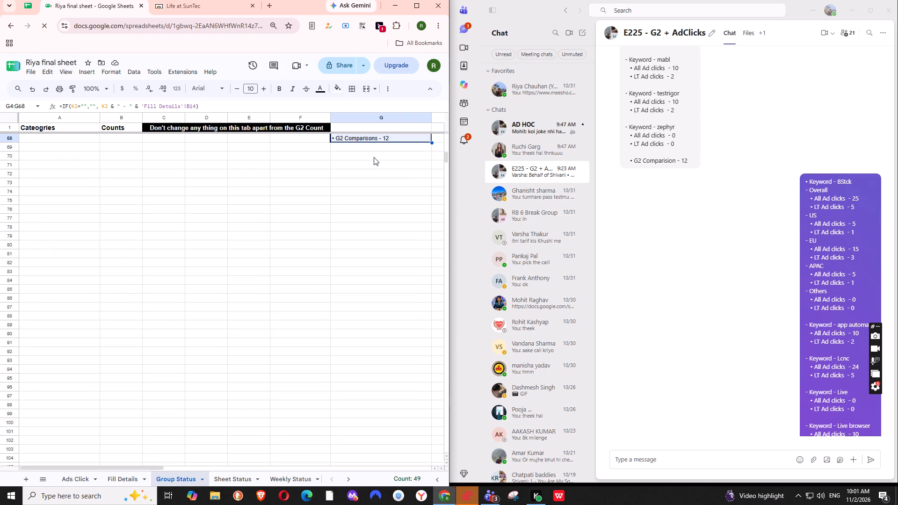
pyautogui.hotkey('ctrl', 'c')
pyautogui.hotkey('ctrl', 'c')
pyautogui.hotkey('ctrl', 'c')
pyautogui.hotkey('ctrl', 'c')
pyautogui.hotkey('ctrl', 'c')
pyautogui.hotkey('ctrl', 'c')
pyautogui.hotkey('ctrl', 'c')
pyautogui.hotkey('ctrl', 'c')
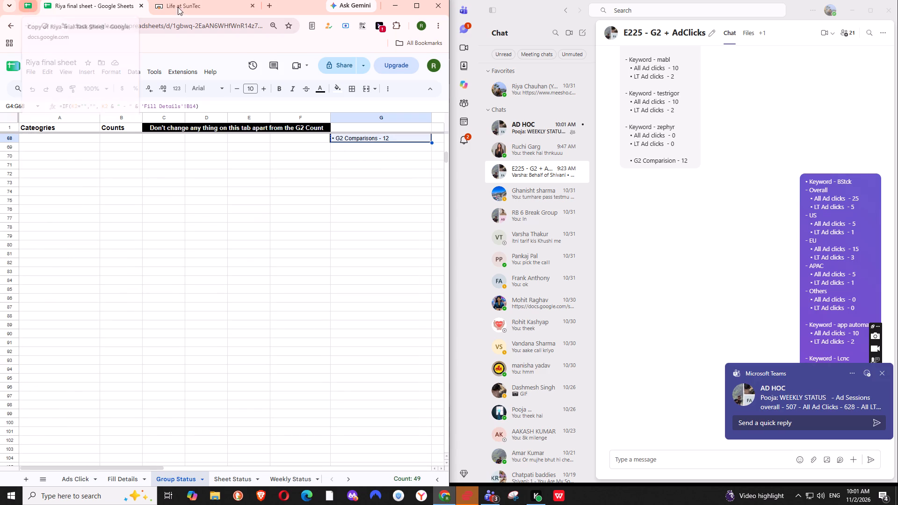
pyautogui.click(178, 2)
pyautogui.click(101, 3)
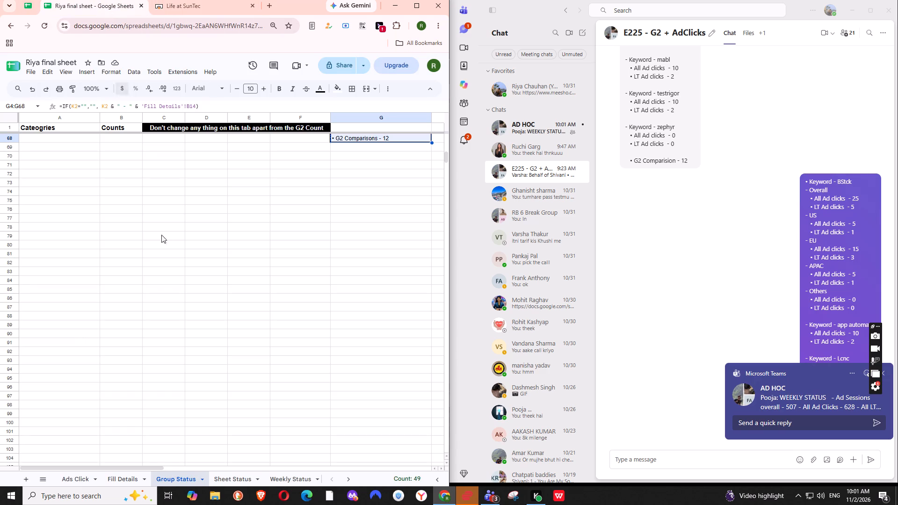
# Paste the copied weekly status as values under Thursday on the Weekly Status sheet, starting at cell D2.
pyautogui.click(284, 479)
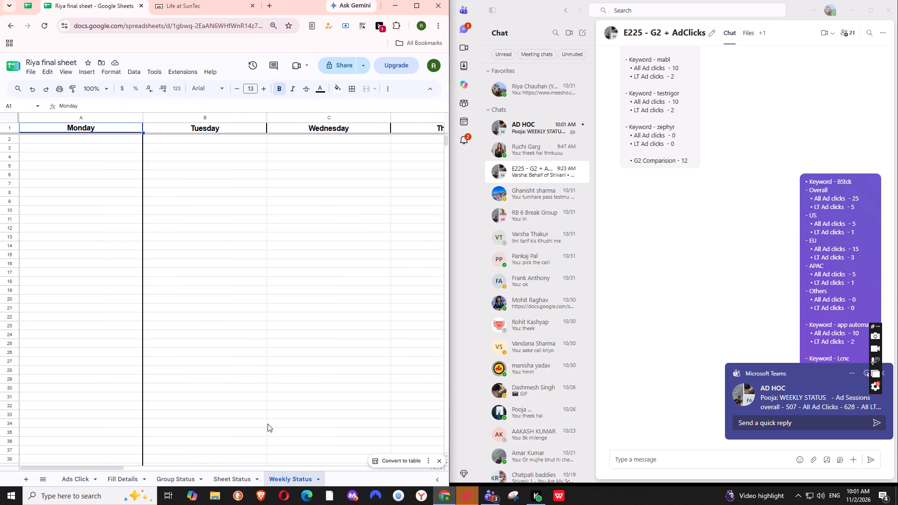
pyautogui.click(188, 139)
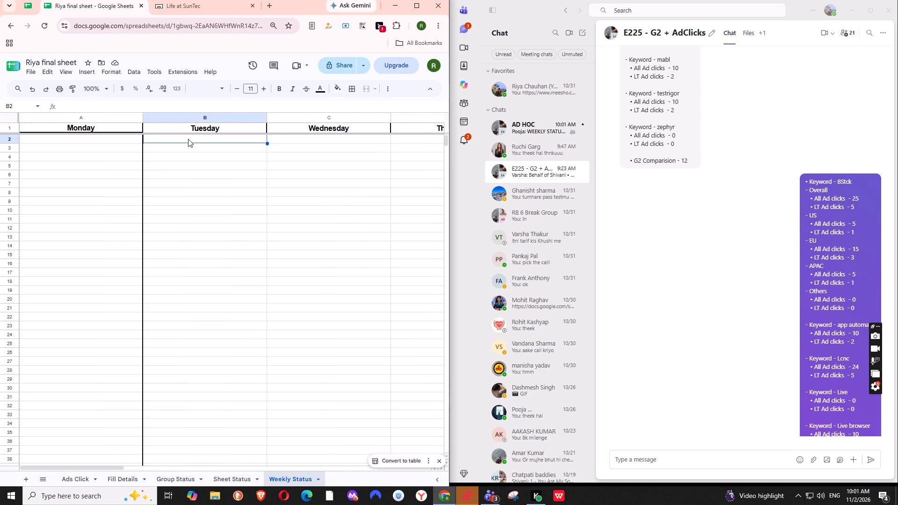
pyautogui.press('Right')
pyautogui.press('Right')
pyautogui.press('Right')
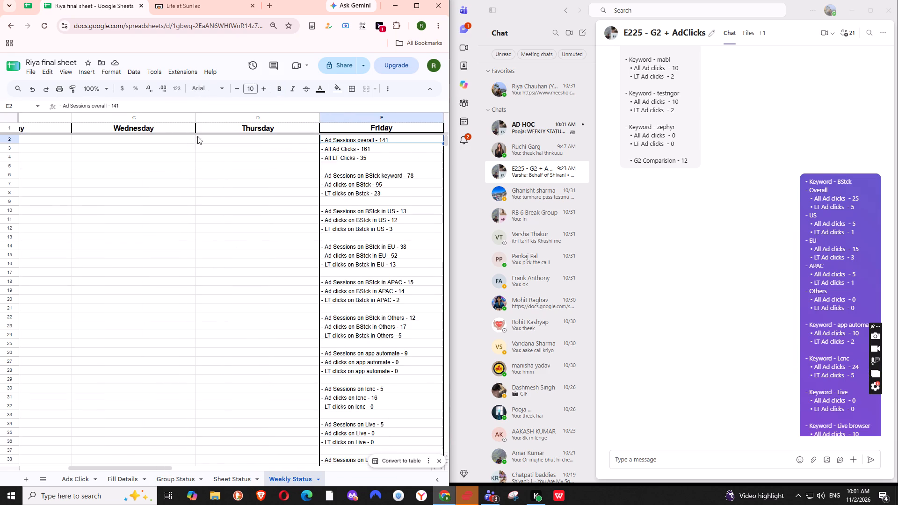
pyautogui.click(212, 136)
pyautogui.hotkey('ctrl', 'shift', 'v')
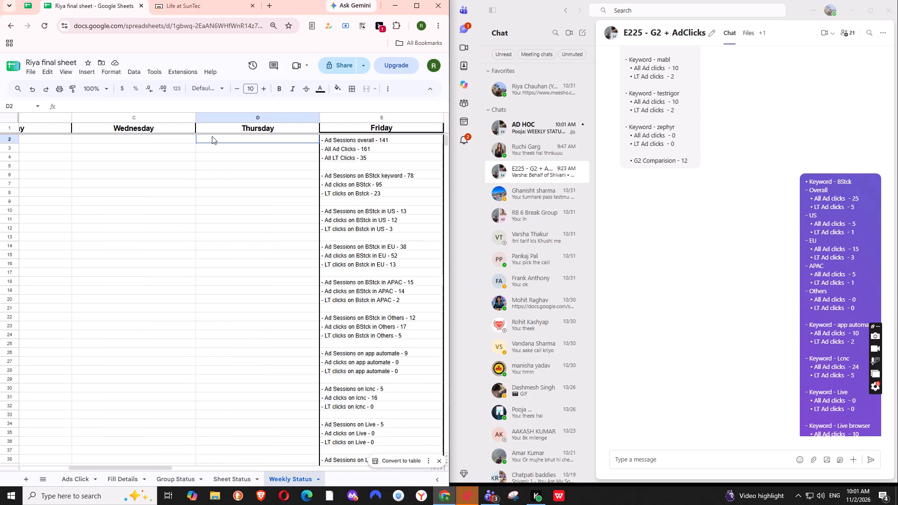
# Return to the Ads Click sheet's click, session and Testmu columns and look through older chat reports for the self-sent one from 9:57 PM.
pyautogui.click(150, 141)
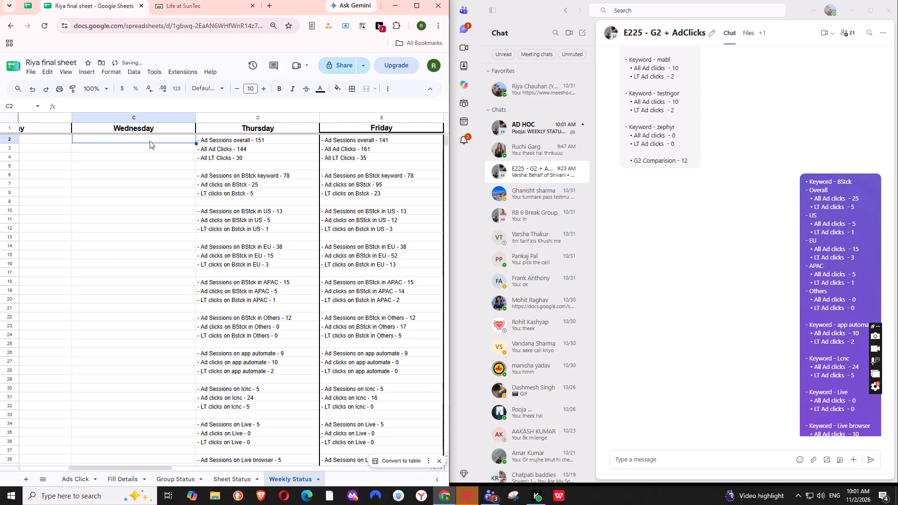
pyautogui.click(127, 476)
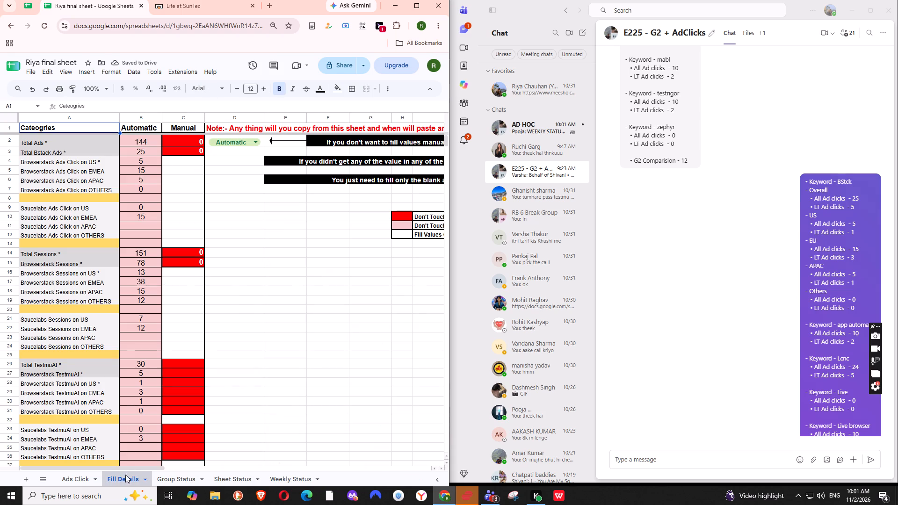
pyautogui.click(81, 477)
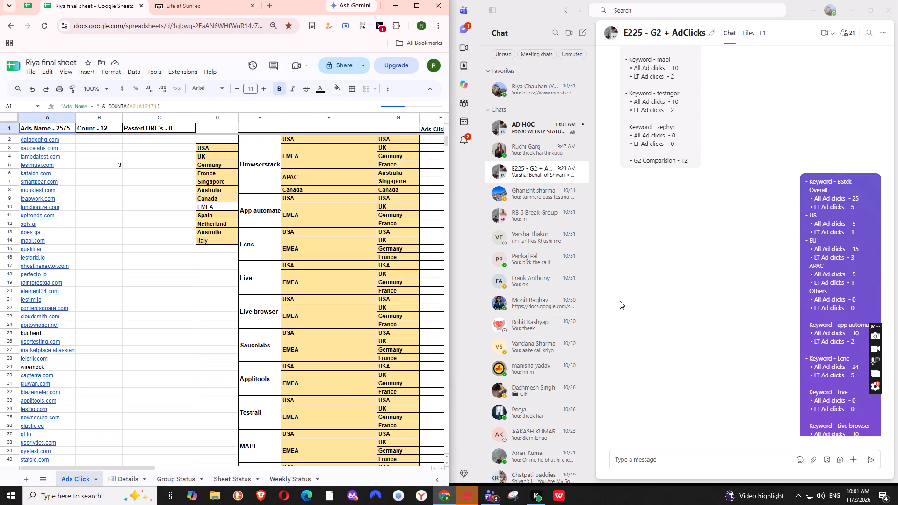
pyautogui.moveTo(151, 469); pyautogui.dragTo(189, 476)
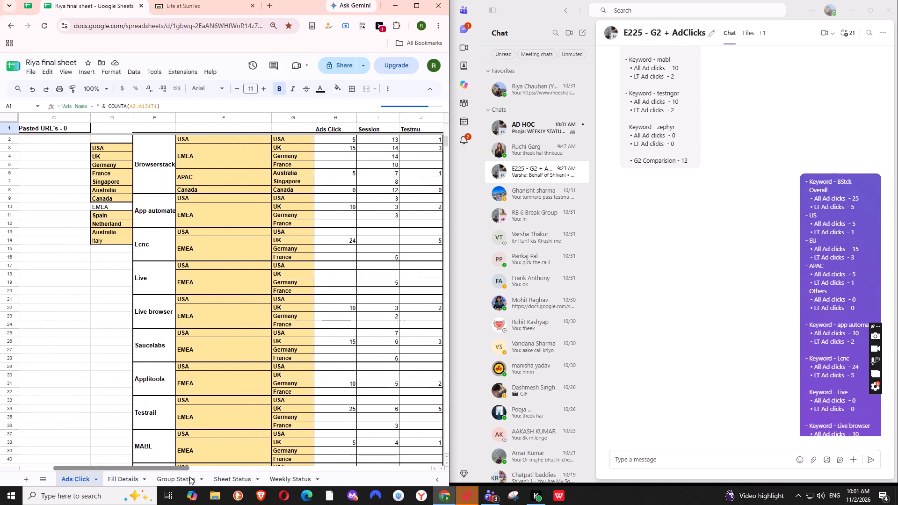
pyautogui.moveTo(189, 476); pyautogui.dragTo(198, 476)
pyautogui.scroll(4, 788, 308)
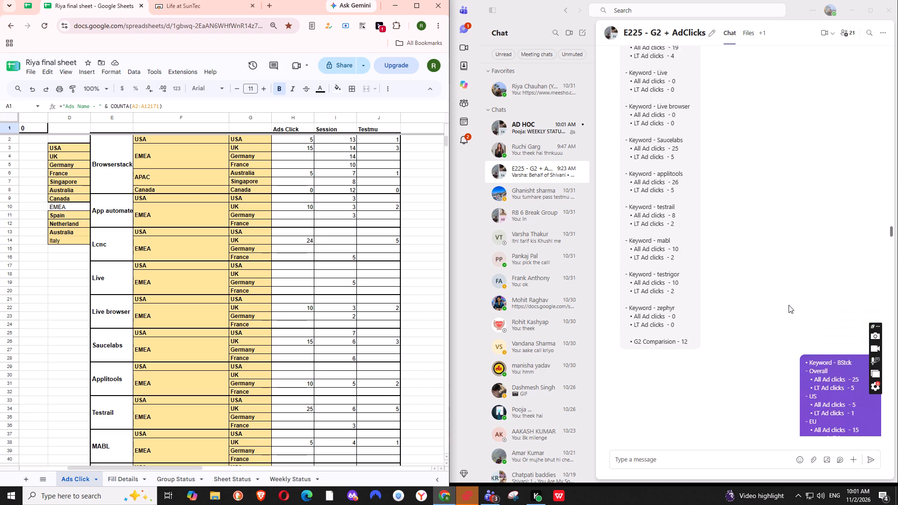
pyautogui.scroll(11, 789, 305)
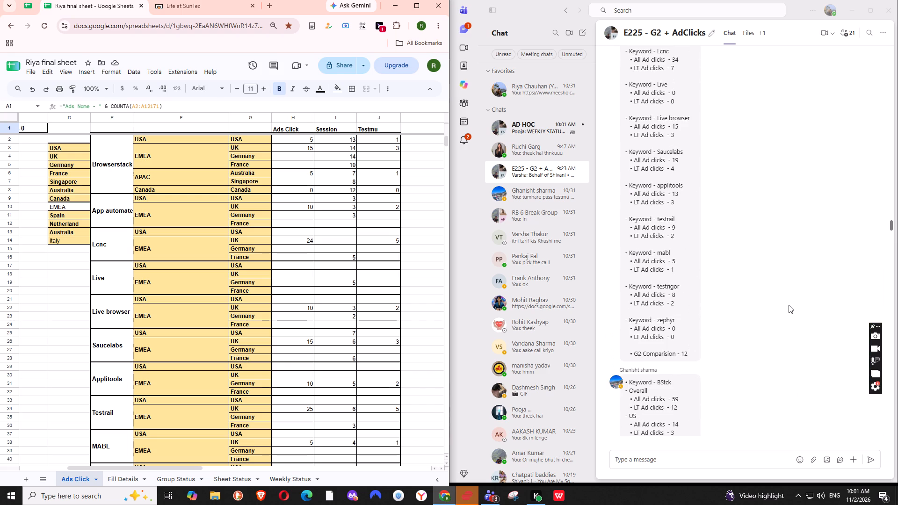
pyautogui.scroll(7, 789, 305)
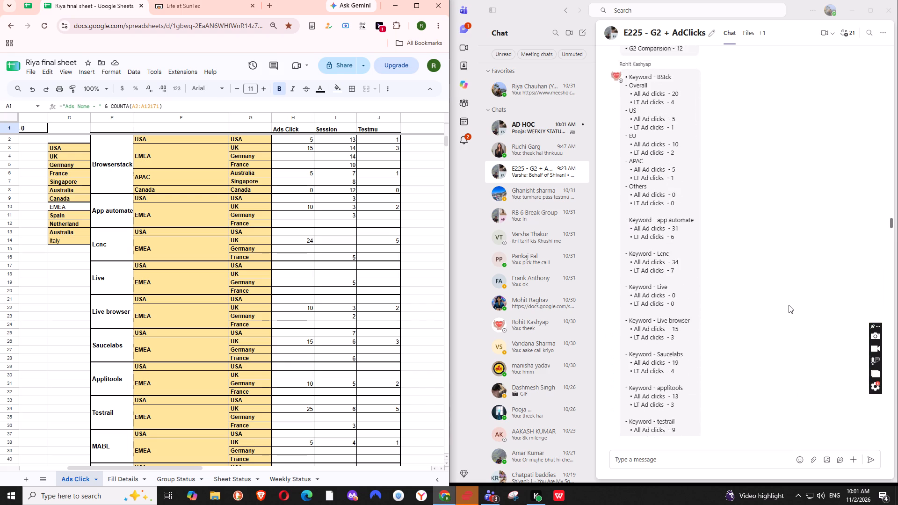
pyautogui.scroll(20, 789, 305)
pyautogui.scroll(7, 789, 305)
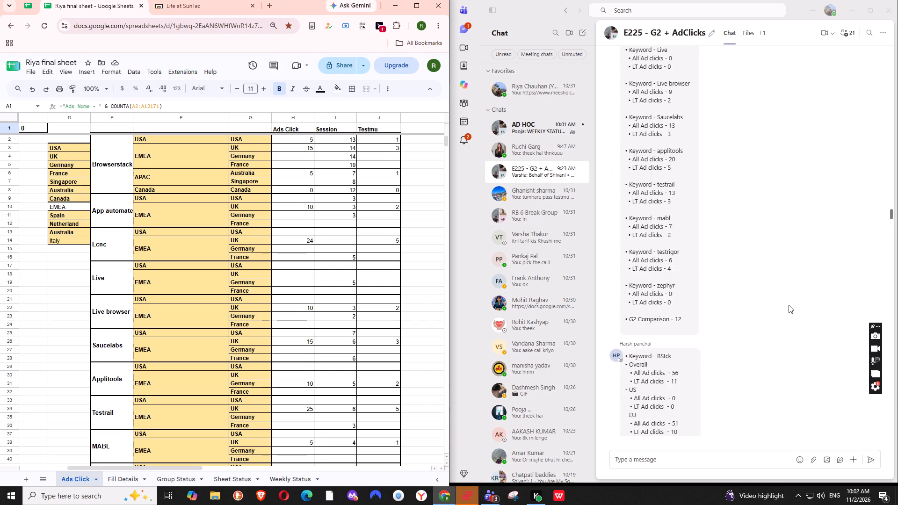
pyautogui.scroll(20, 789, 305)
pyautogui.scroll(9, 789, 305)
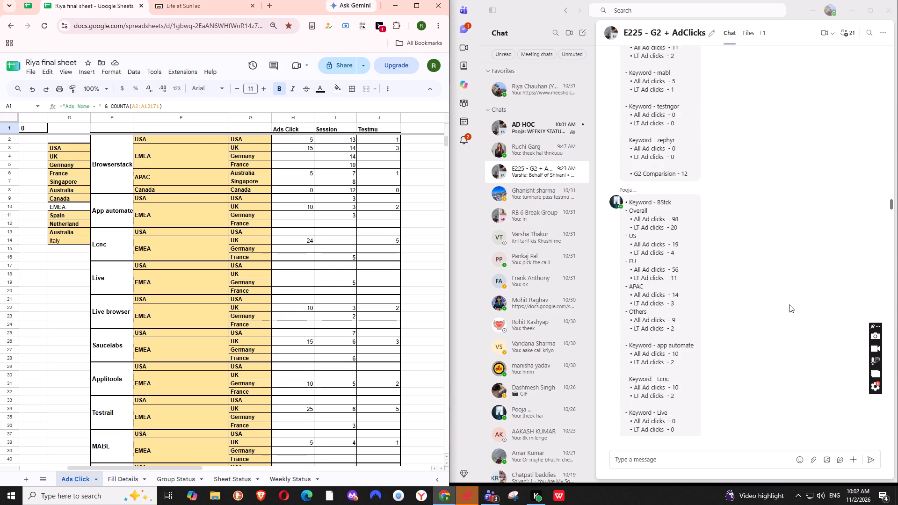
pyautogui.scroll(20, 789, 304)
pyautogui.scroll(5, 789, 304)
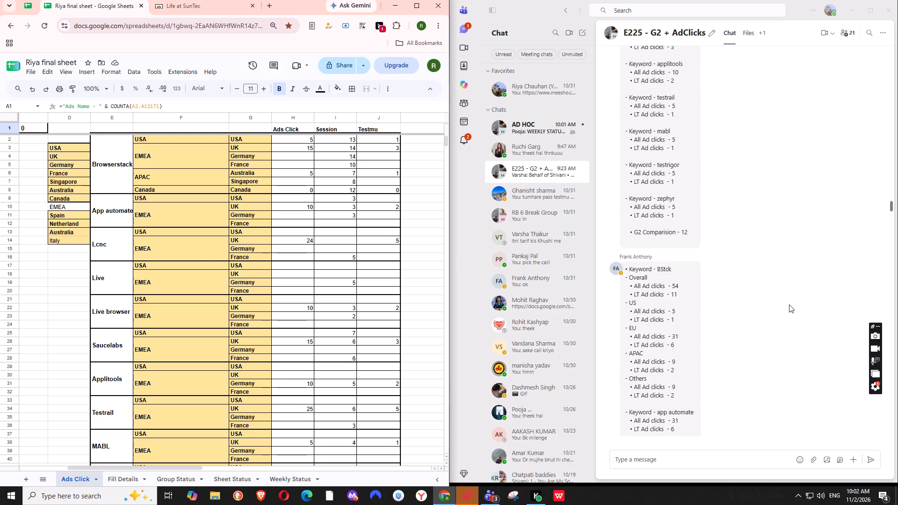
pyautogui.scroll(12, 789, 304)
pyautogui.scroll(16, 789, 304)
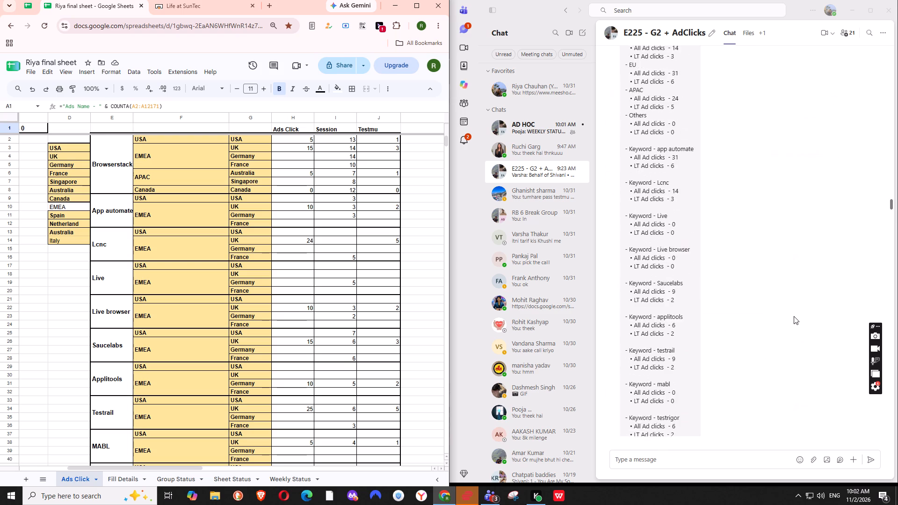
pyautogui.scroll(20, 794, 316)
pyautogui.scroll(12, 794, 316)
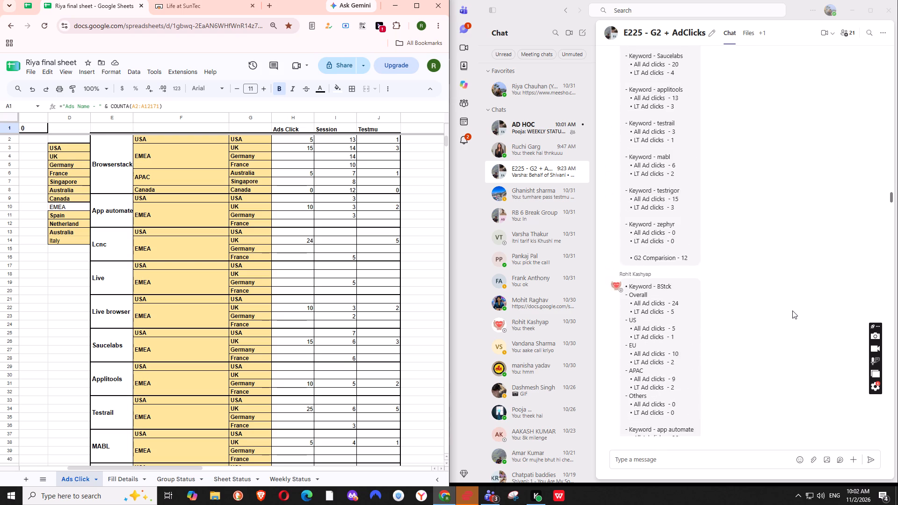
pyautogui.scroll(12, 792, 310)
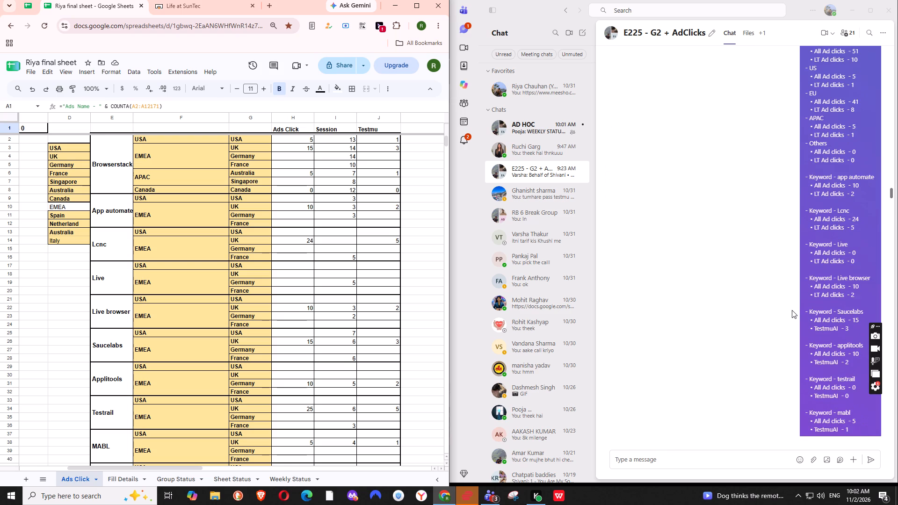
pyautogui.scroll(3, 792, 310)
pyautogui.scroll(-1, 792, 310)
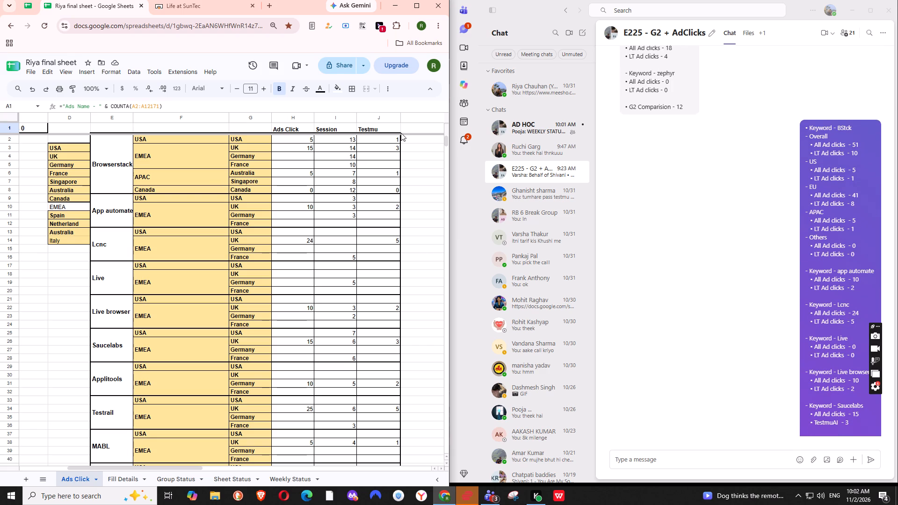
# Set Testmu to 4 for both the UK and Germany rows of Browserstack on the Ads Click sheet.
pyautogui.click(308, 149)
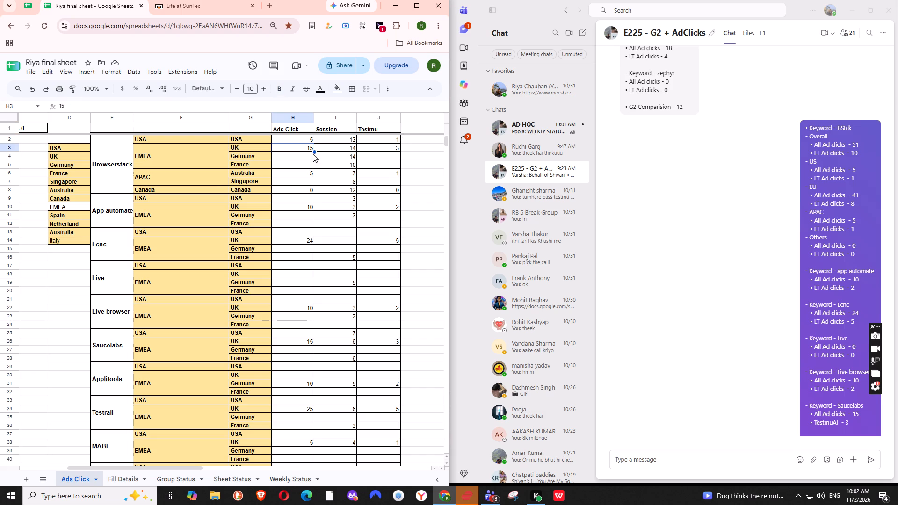
pyautogui.click(394, 149)
pyautogui.press('4')
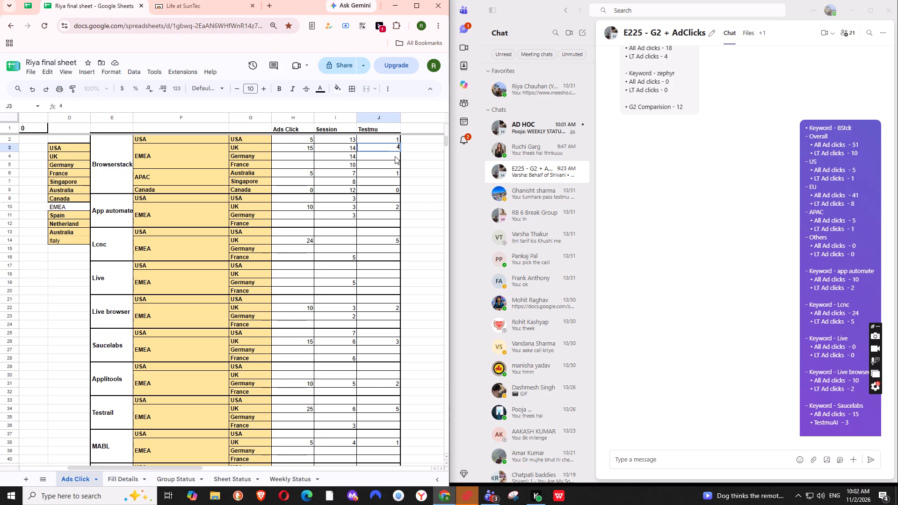
pyautogui.click(395, 156)
pyautogui.press('4')
pyautogui.click(394, 168)
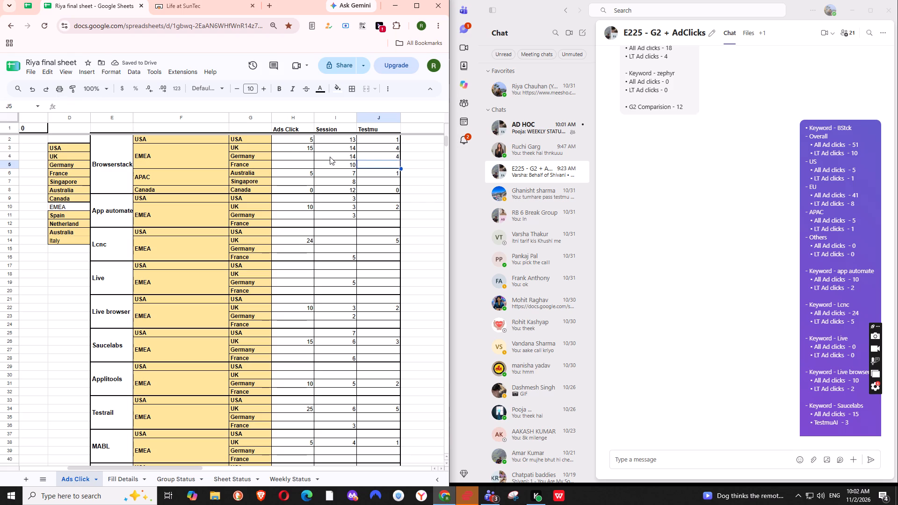
# Set the Ads Click value for Browserstack UK to 20.
pyautogui.click(305, 146)
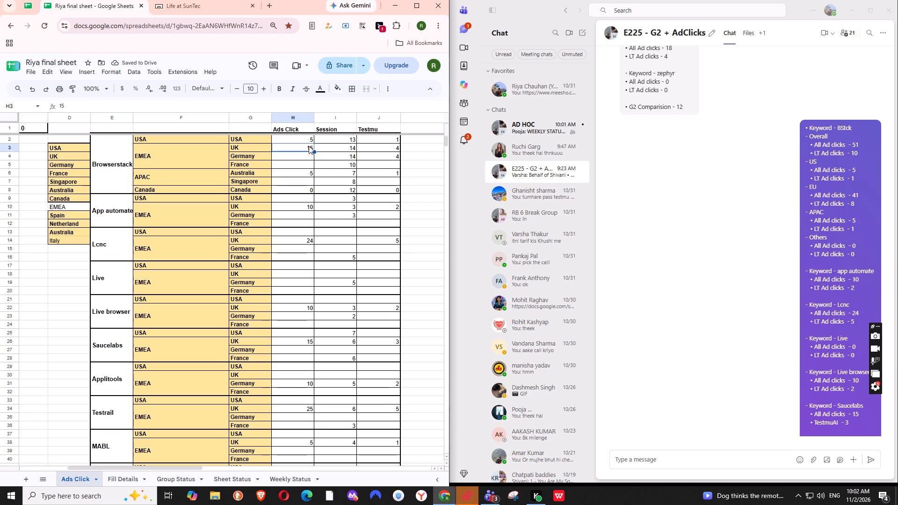
pyautogui.press('2')
pyautogui.press('0')
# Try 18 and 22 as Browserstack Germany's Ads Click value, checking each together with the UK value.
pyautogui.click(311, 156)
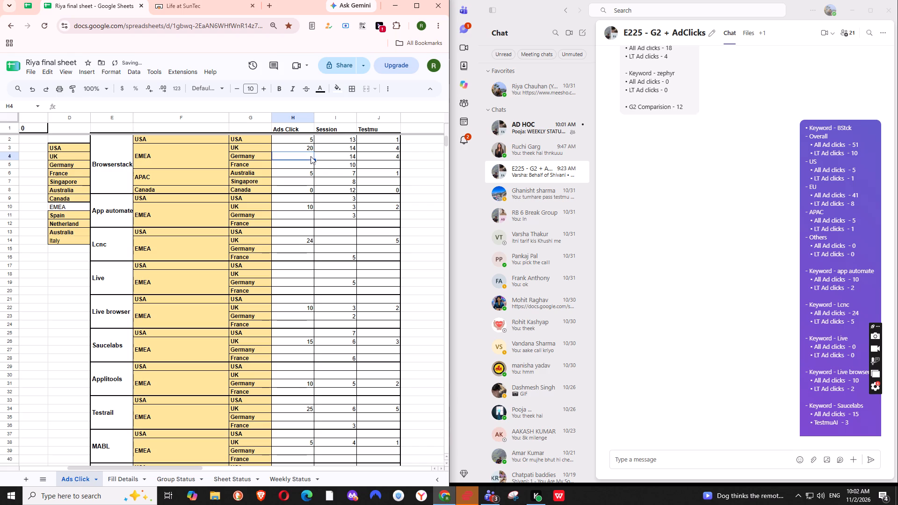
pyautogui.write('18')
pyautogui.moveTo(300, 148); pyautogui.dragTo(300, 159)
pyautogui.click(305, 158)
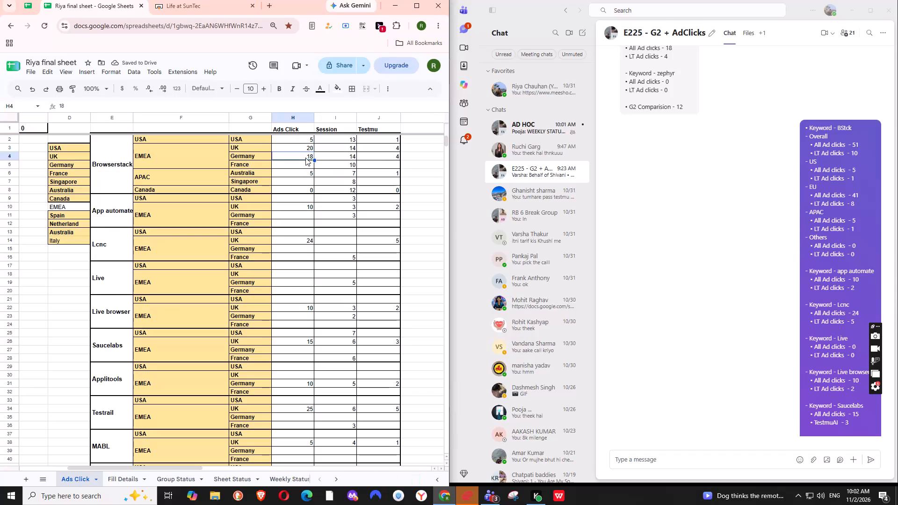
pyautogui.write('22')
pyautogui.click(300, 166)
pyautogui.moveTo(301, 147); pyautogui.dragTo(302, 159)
# Set the Ads Click value for Browserstack Germany to 24.
pyautogui.click(309, 156)
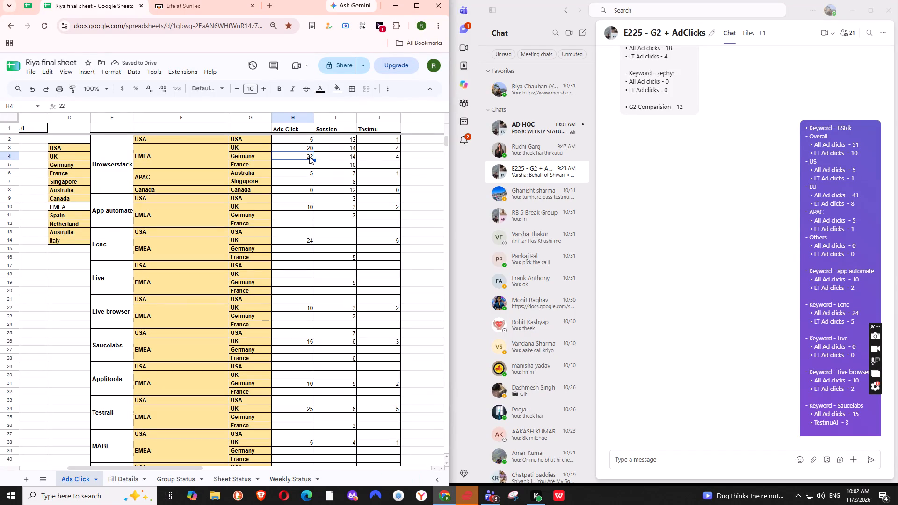
pyautogui.write('24')
pyautogui.click(313, 173)
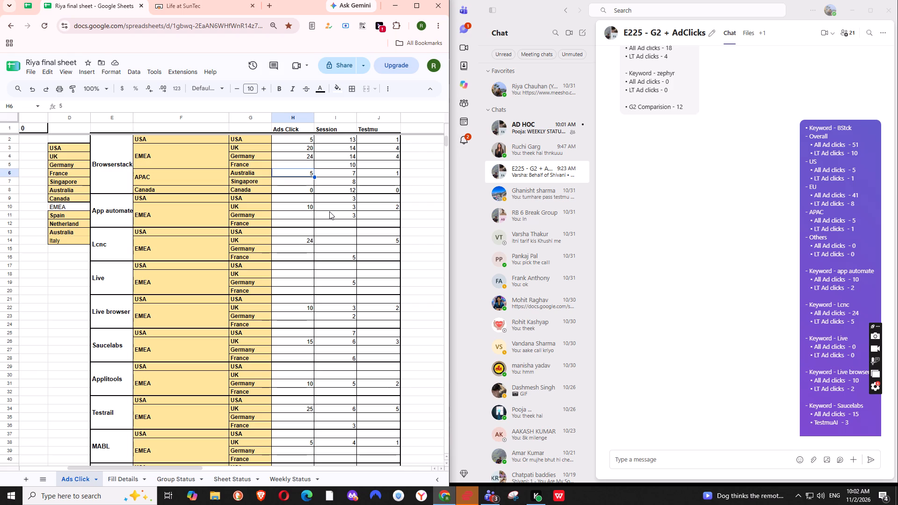
# Review older keyword reports in the chat and the Thursday and Friday columns on the Weekly Status sheet, then return to Ads Click.
pyautogui.scroll(2, 796, 304)
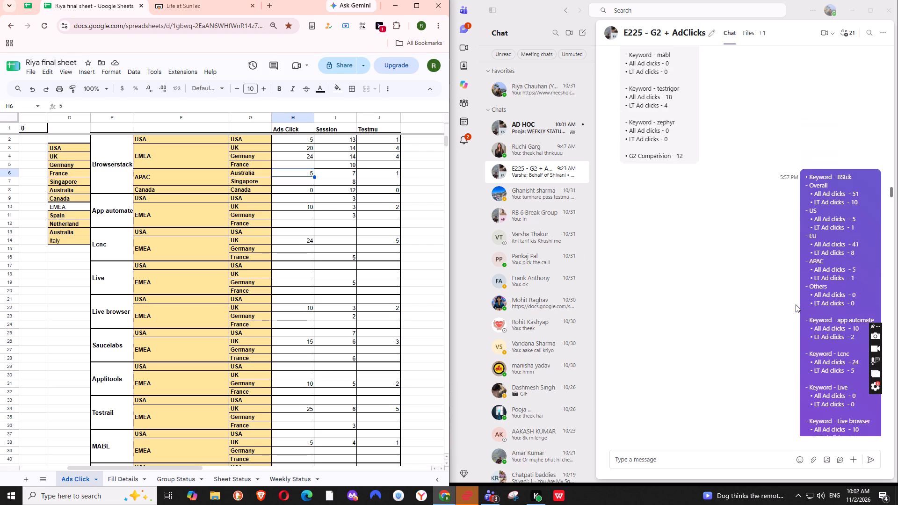
pyautogui.scroll(20, 796, 304)
pyautogui.scroll(10, 796, 304)
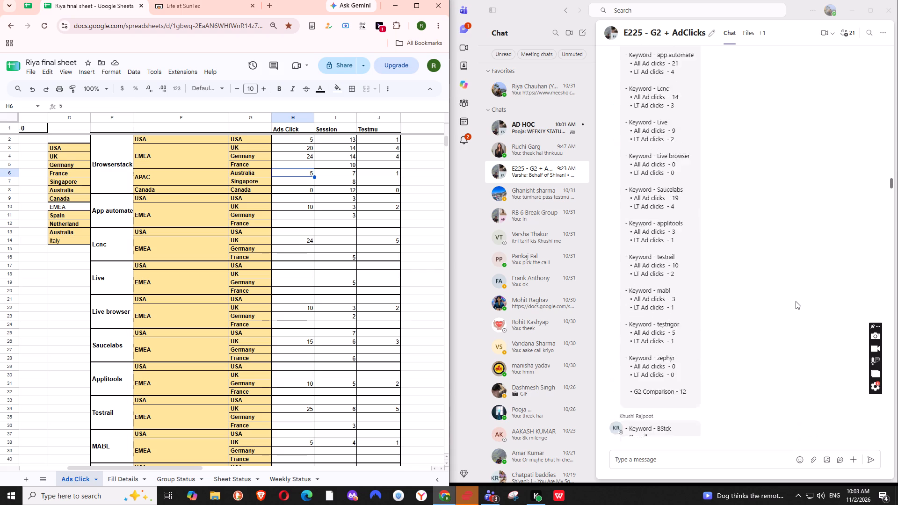
pyautogui.scroll(20, 796, 301)
pyautogui.scroll(14, 796, 301)
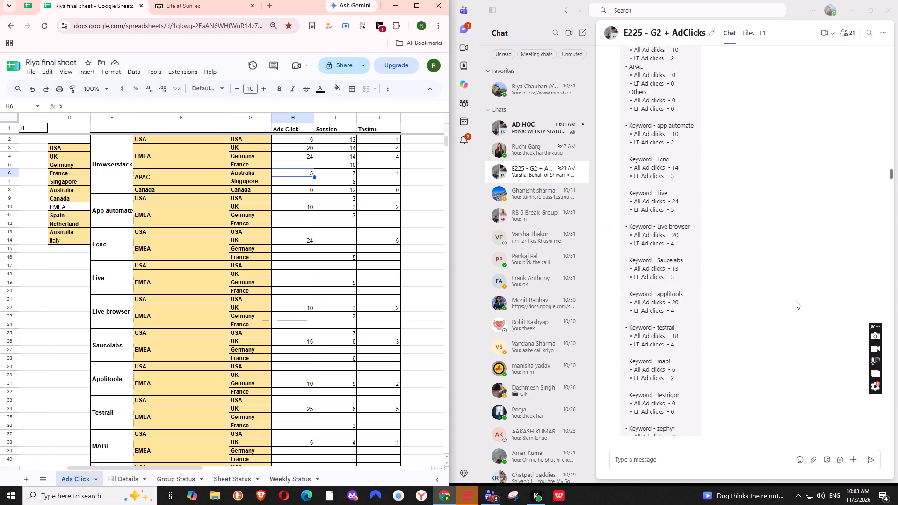
pyautogui.scroll(20, 796, 301)
pyautogui.scroll(11, 796, 301)
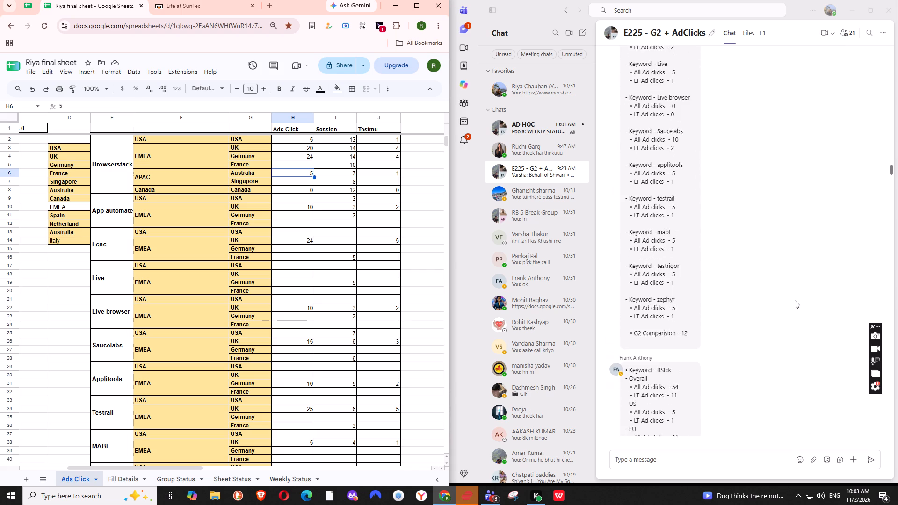
pyautogui.scroll(10, 795, 300)
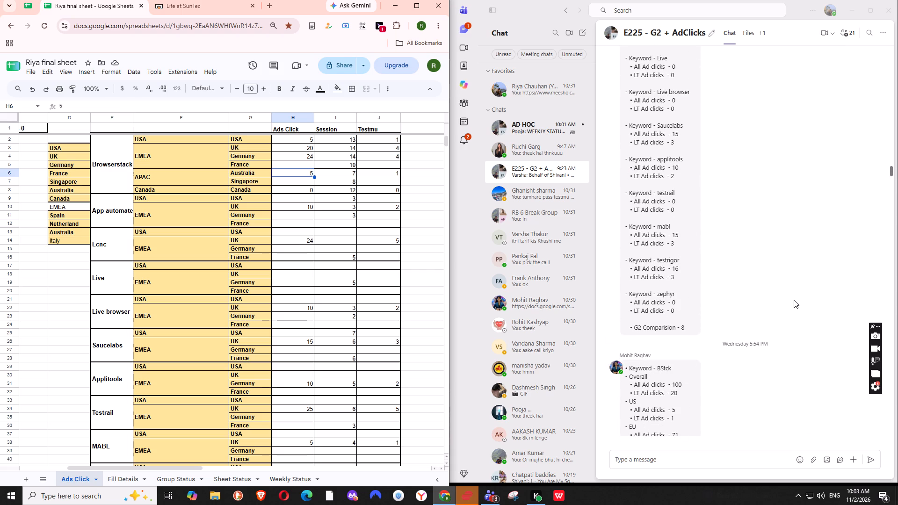
pyautogui.click(236, 476)
pyautogui.click(286, 479)
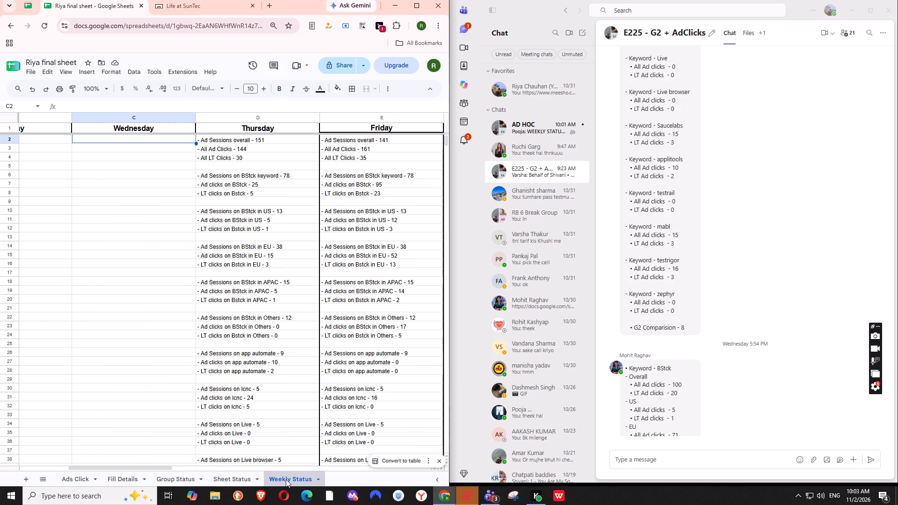
pyautogui.click(116, 476)
pyautogui.click(72, 477)
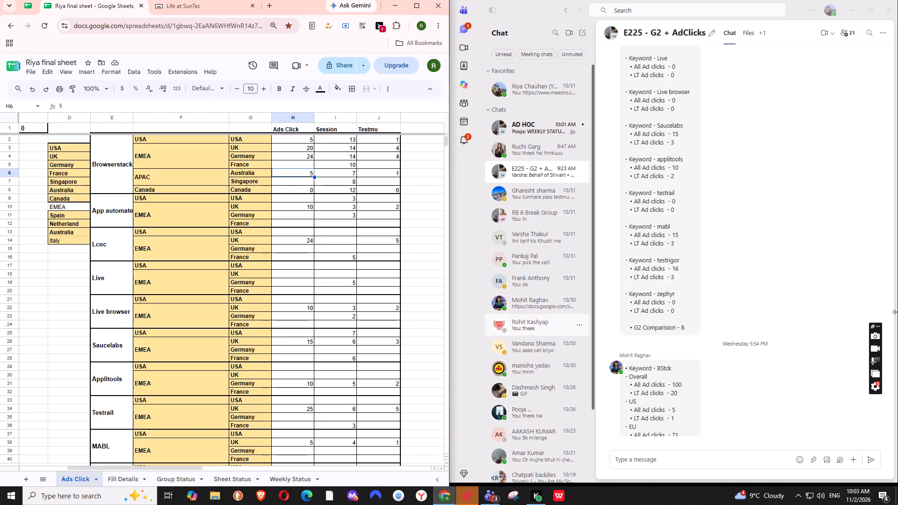
# Go back through the chat reports to the self-sent 9:57 PM report and examine its BStck figures.
pyautogui.scroll(-20, 897, 327)
pyautogui.scroll(-11, 897, 327)
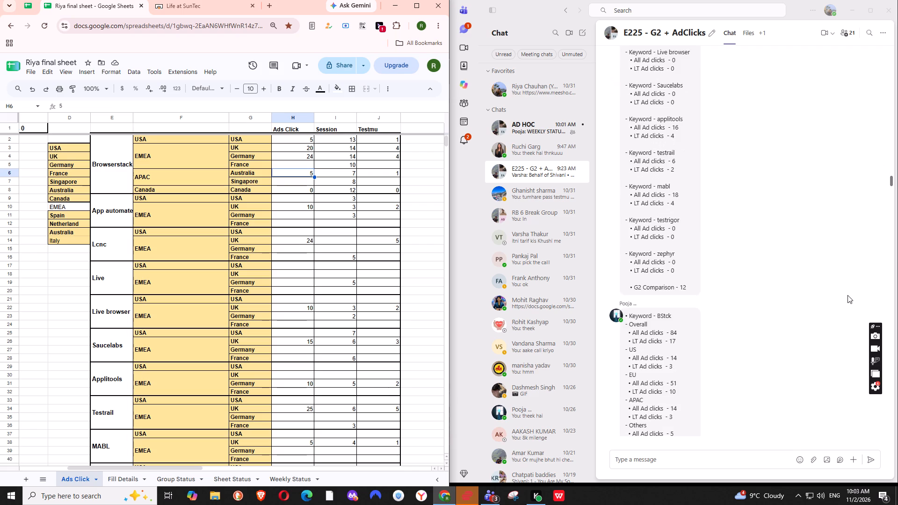
pyautogui.scroll(-20, 847, 295)
pyautogui.scroll(-13, 847, 295)
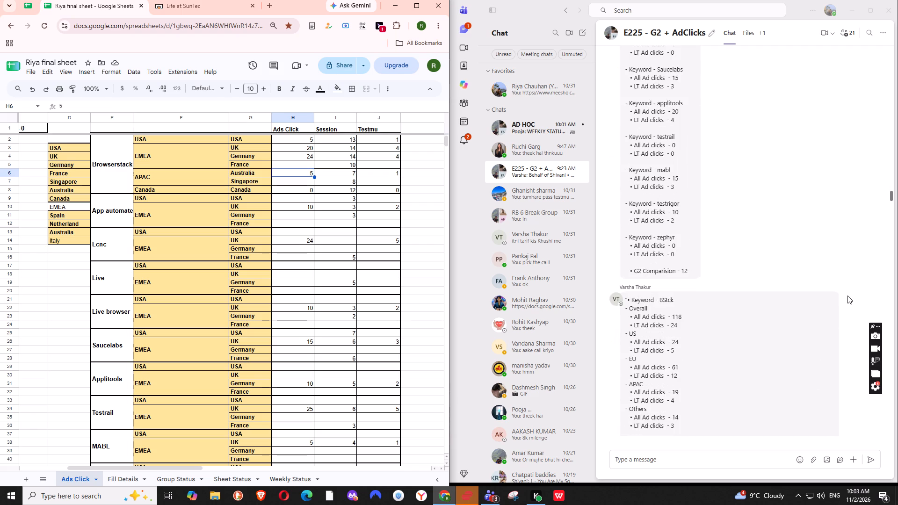
pyautogui.scroll(-10, 847, 296)
pyautogui.scroll(-12, 847, 296)
pyautogui.scroll(-9, 847, 296)
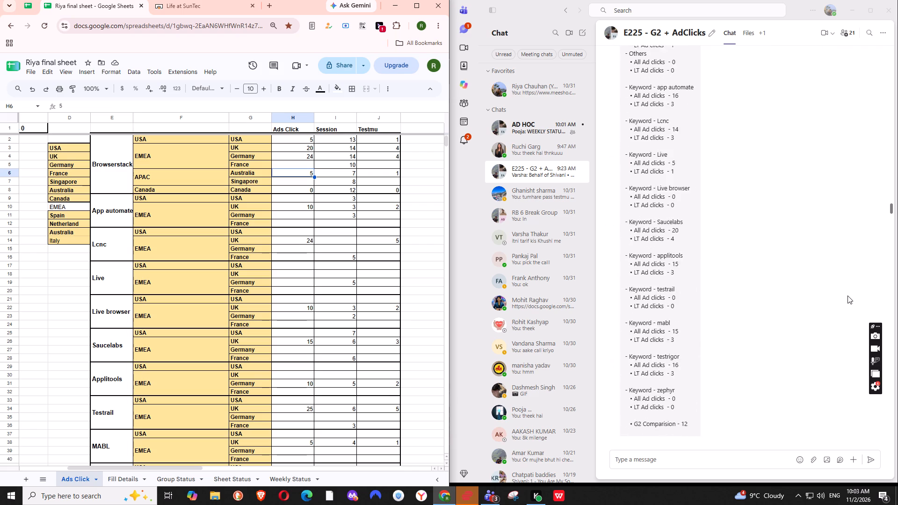
pyautogui.scroll(-15, 847, 296)
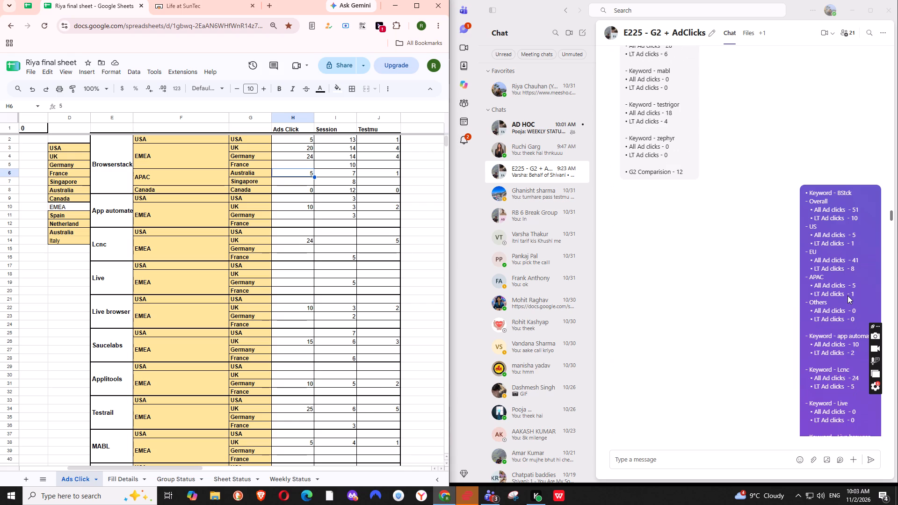
# Following the rest of the self-sent keyword report, set Testrail UK to 0 for both Ads Click and Testmu.
pyautogui.scroll(-1, 847, 296)
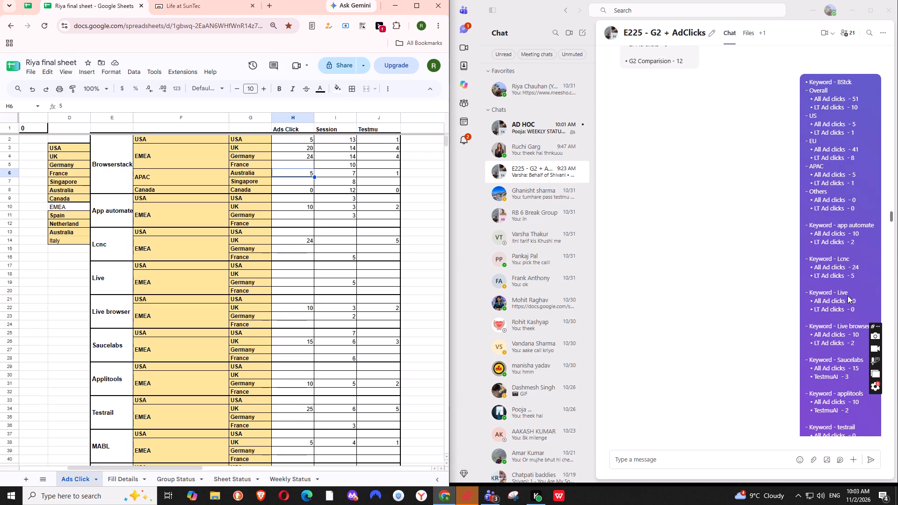
pyautogui.scroll(-2, 847, 296)
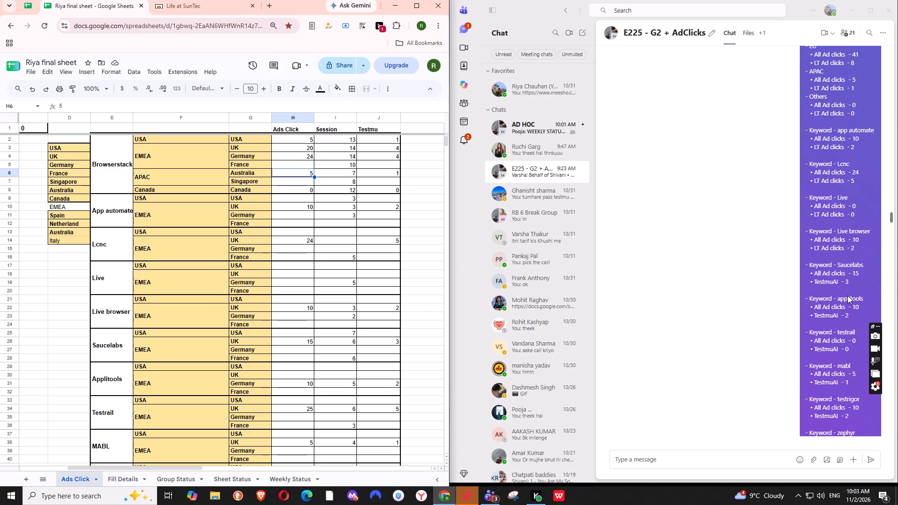
pyautogui.scroll(-1, 847, 296)
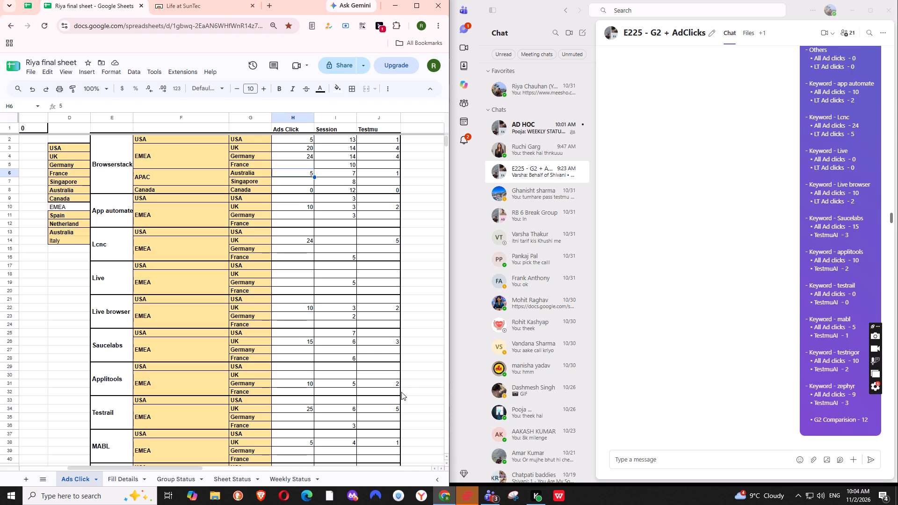
pyautogui.click(308, 411)
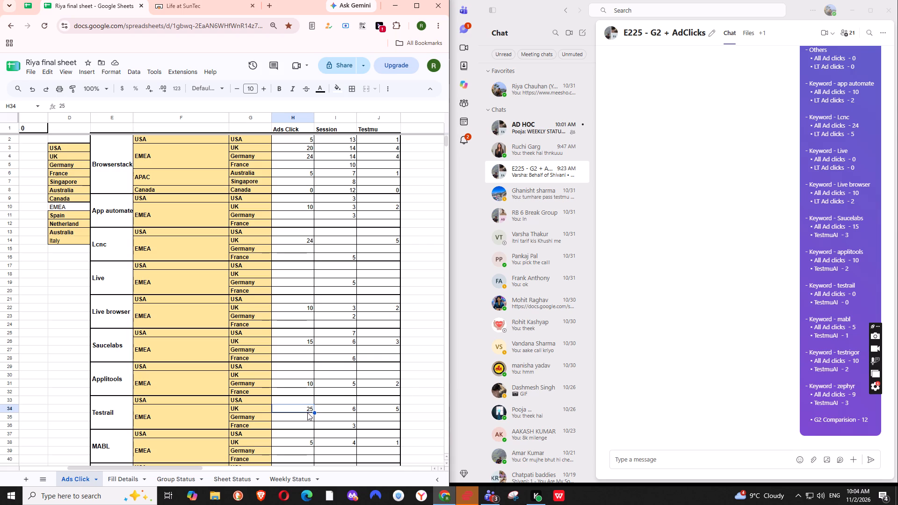
pyautogui.press('0')
pyautogui.click(388, 407)
pyautogui.press('0')
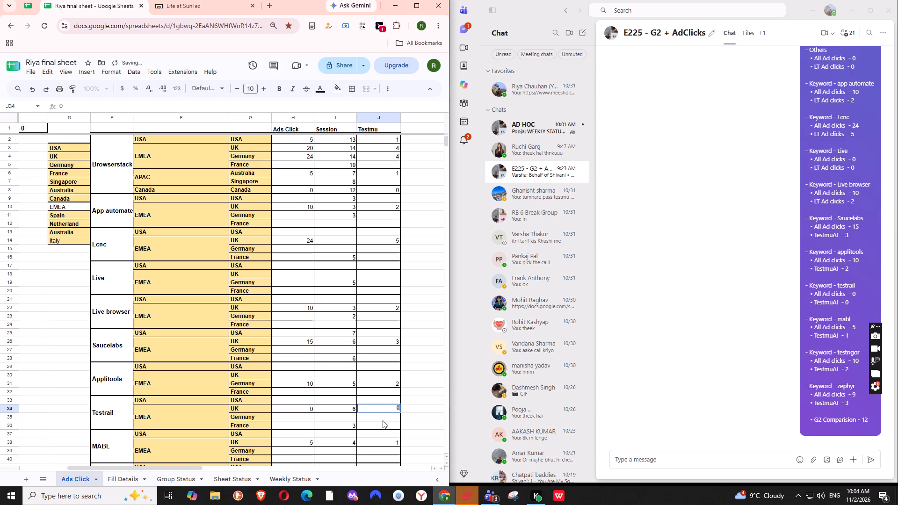
pyautogui.click(383, 420)
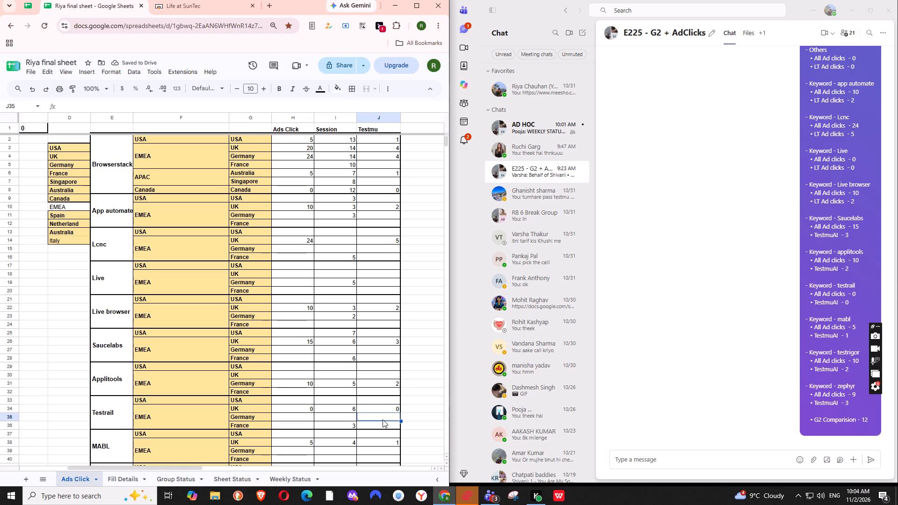
# Set the Ads Click value for Zephyr UK to 9 on the Ads Click sheet.
pyautogui.scroll(-2, 383, 419)
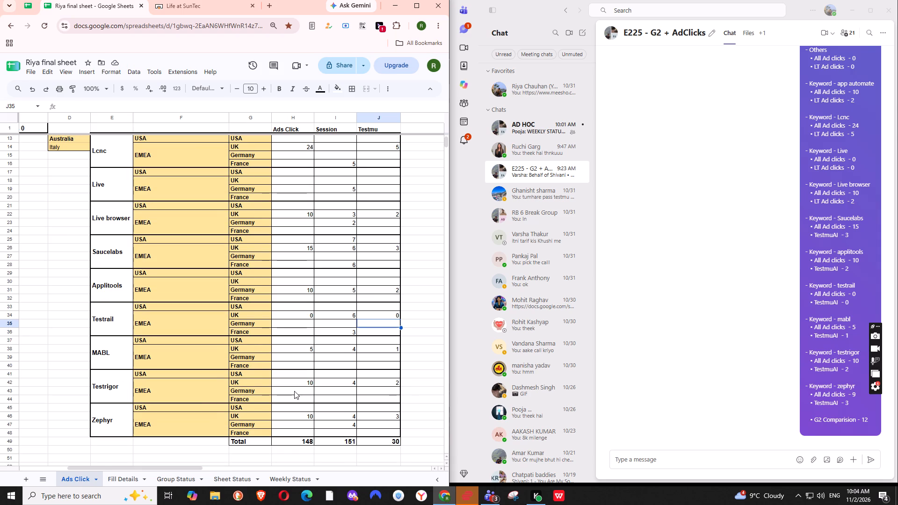
pyautogui.click(308, 415)
pyautogui.press('9')
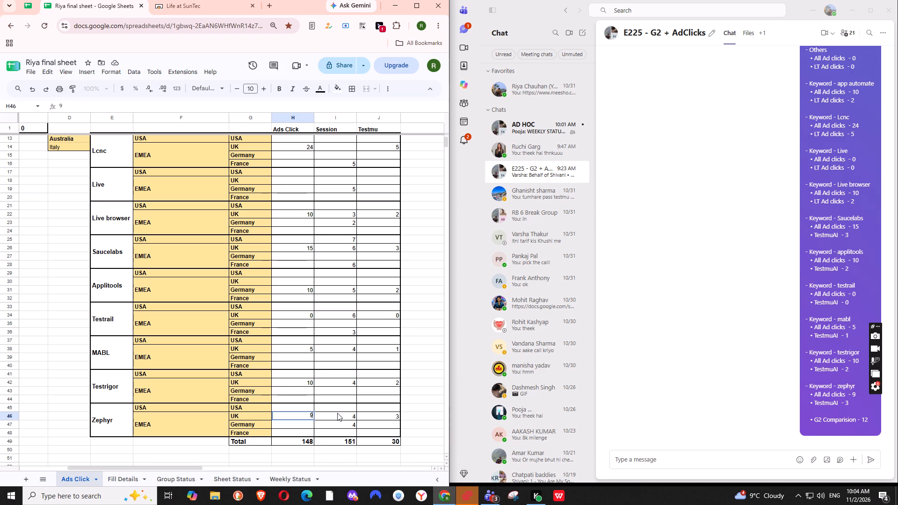
pyautogui.click(337, 413)
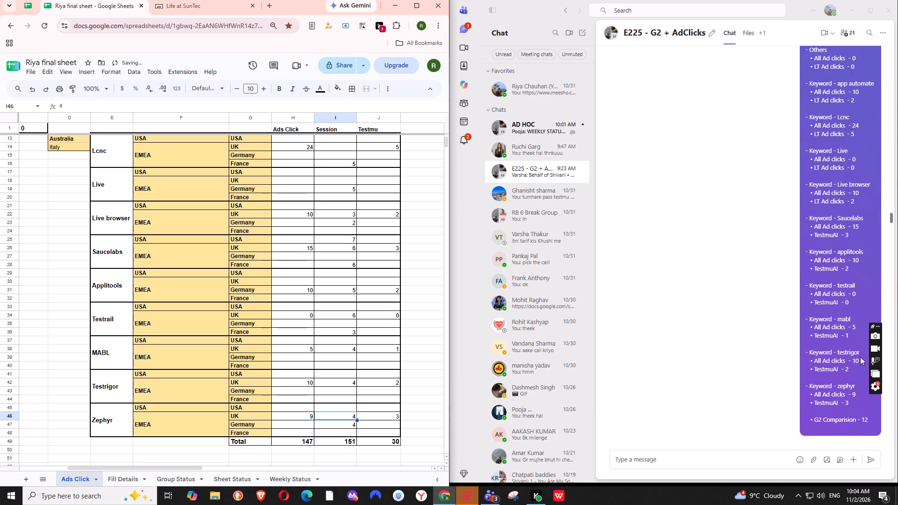
# Reload the spreadsheet on the Group Status sheet and compare its keyword counts with the self-sent chat report.
pyautogui.scroll(5, 849, 385)
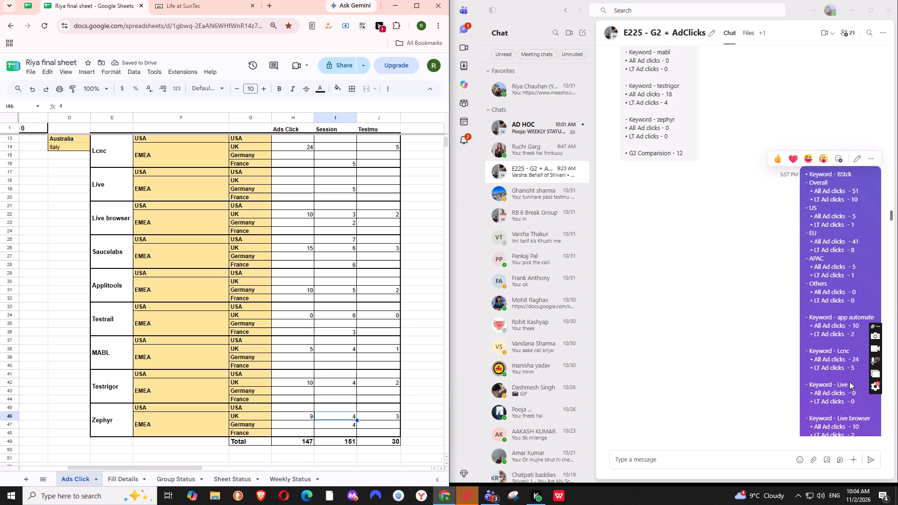
pyautogui.click(233, 479)
pyautogui.click(282, 478)
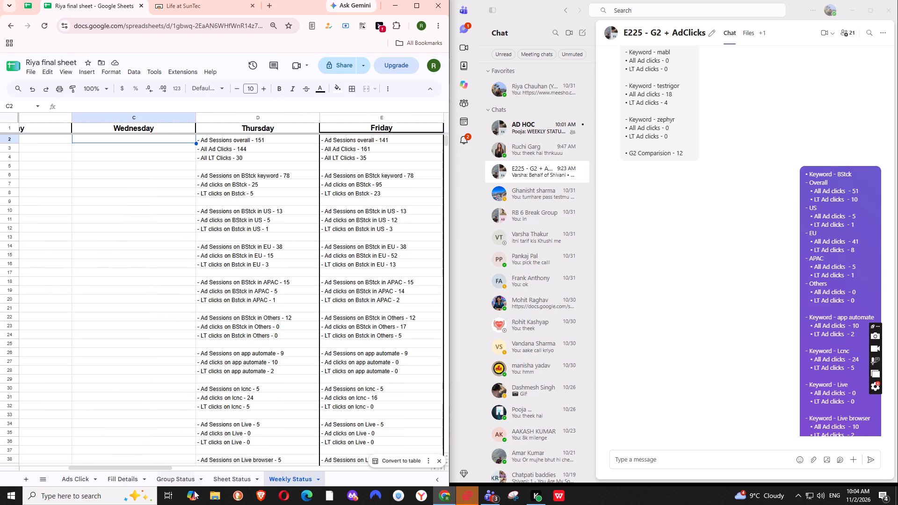
pyautogui.click(177, 479)
pyautogui.scroll(3, 316, 371)
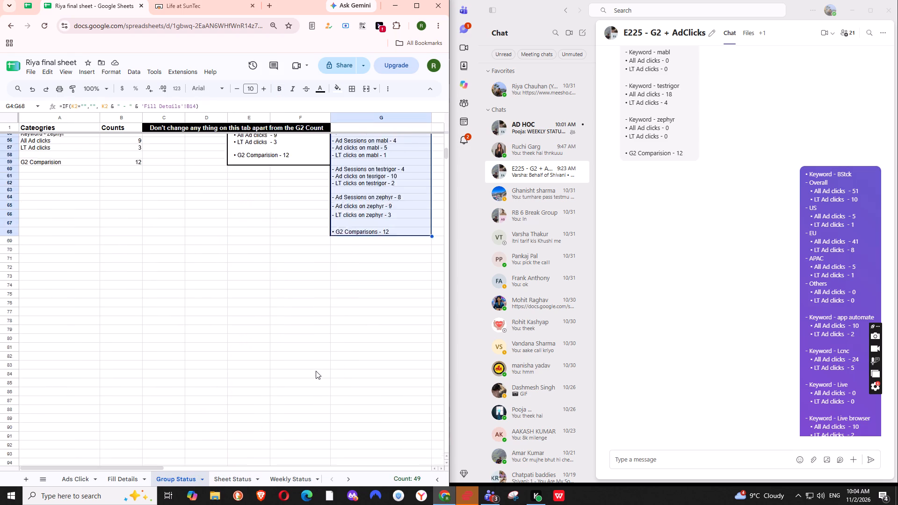
pyautogui.scroll(12, 316, 371)
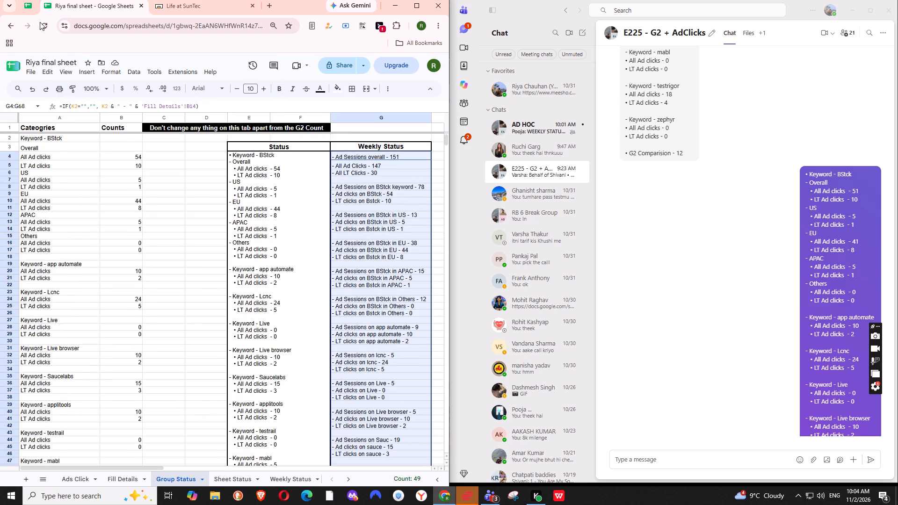
pyautogui.click(43, 22)
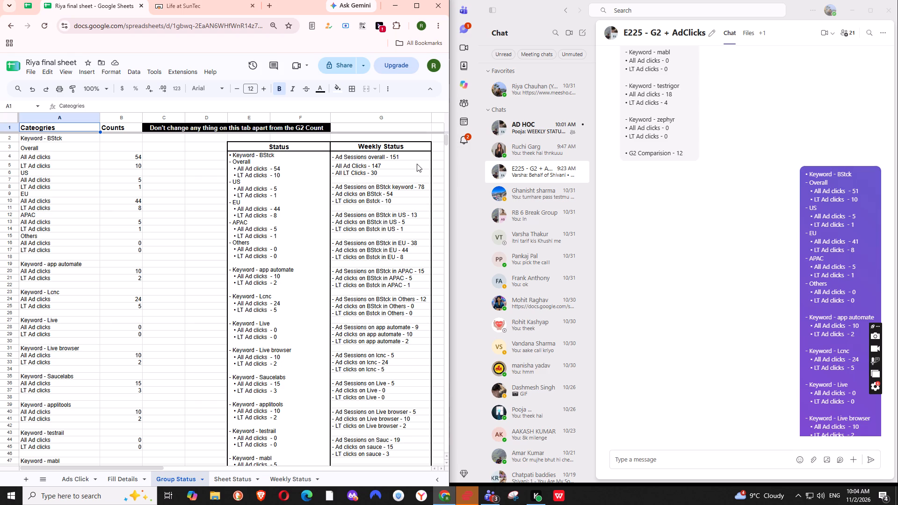
pyautogui.scroll(-1, 858, 290)
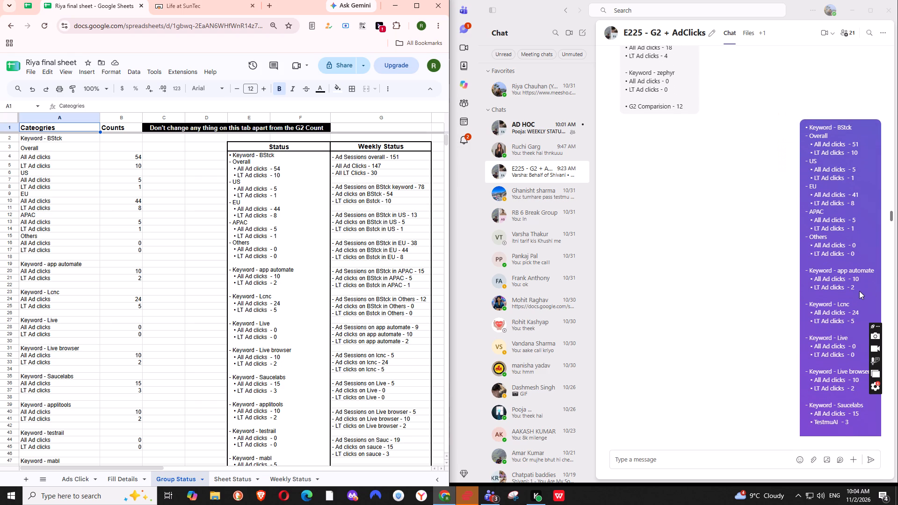
pyautogui.scroll(-1, 851, 311)
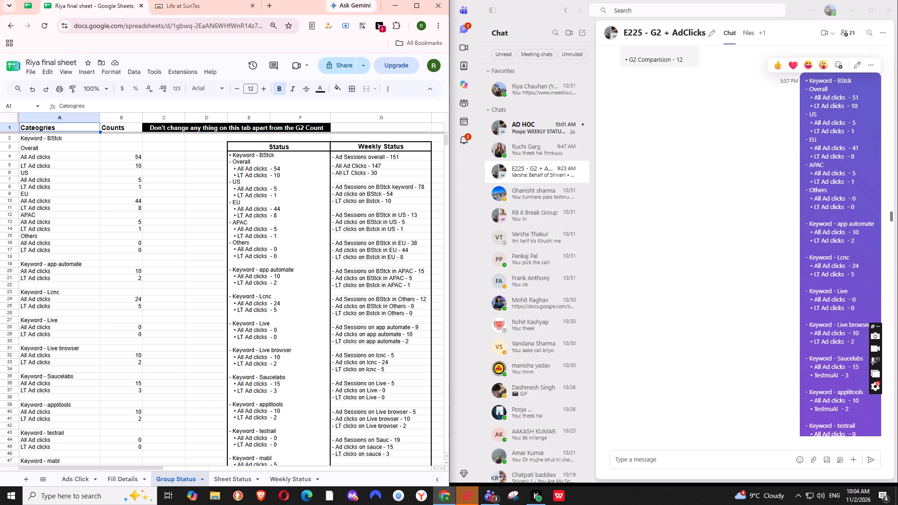
pyautogui.scroll(-1, 847, 334)
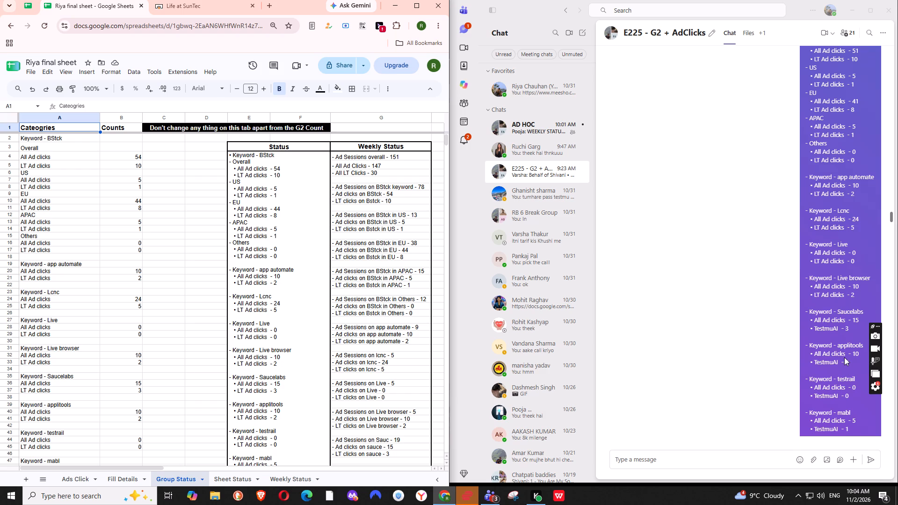
pyautogui.scroll(-2, 844, 357)
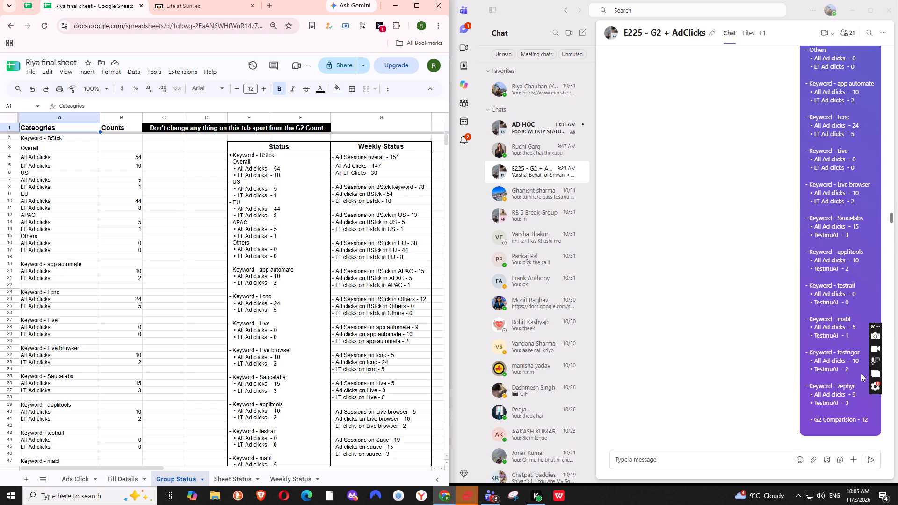
pyautogui.scroll(-2, 861, 374)
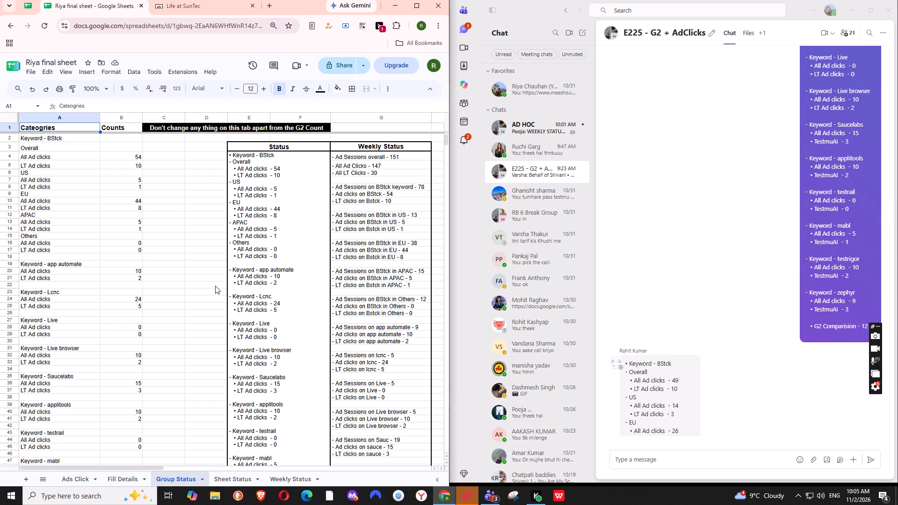
# Copy the full Weekly Status block from Group Status and paste it as values under Wednesday on the Weekly Status sheet.
pyautogui.click(381, 153)
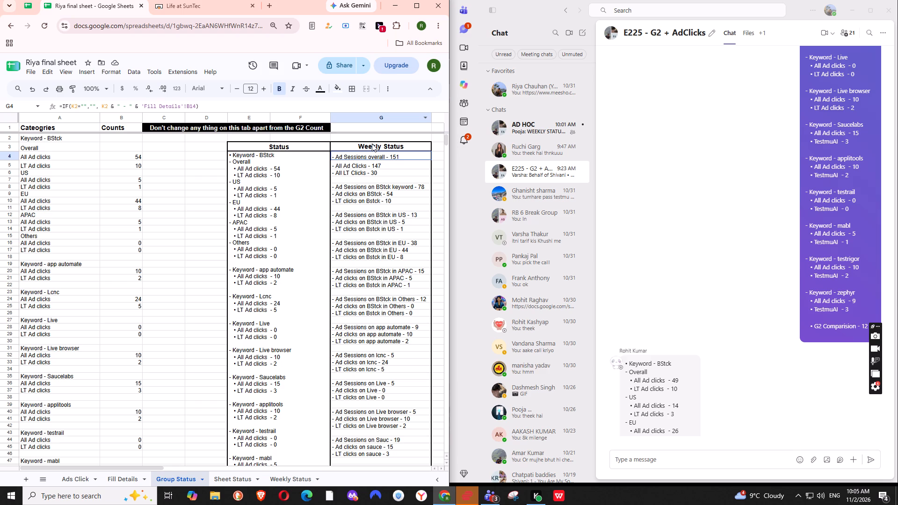
pyautogui.hotkey('ctrl', 'shift', 'Down')
pyautogui.hotkey('ctrl', 'shift', 'Down')
pyautogui.hotkey('ctrl', 'shift', 'Down')
pyautogui.hotkey('ctrl', 'shift', 'Down')
pyautogui.hotkey('ctrl', 'shift', 'Down')
pyautogui.hotkey('ctrl', 'shift', 'Down')
pyautogui.hotkey('ctrl', 'shift', 'Down')
pyautogui.hotkey('ctrl', 'shift', 'Down')
pyautogui.hotkey('ctrl', 'shift', 'Down')
pyautogui.hotkey('ctrl', 'shift', 'Down')
pyautogui.hotkey('ctrl', 'shift', 'Down')
pyautogui.hotkey('ctrl', 'shift', 'Down')
pyautogui.hotkey('ctrl', 'shift', 'Down')
pyautogui.hotkey('ctrl', 'shift', 'Down')
pyautogui.hotkey('ctrl', 'shift', 'Down')
pyautogui.hotkey('ctrl', 'shift', 'Down')
pyautogui.hotkey('ctrl', 'shift', 'Down')
pyautogui.hotkey('ctrl', 'shift', 'Down')
pyautogui.hotkey('ctrl', 'shift', 'Down')
pyautogui.hotkey('ctrl', 'shift', 'Down')
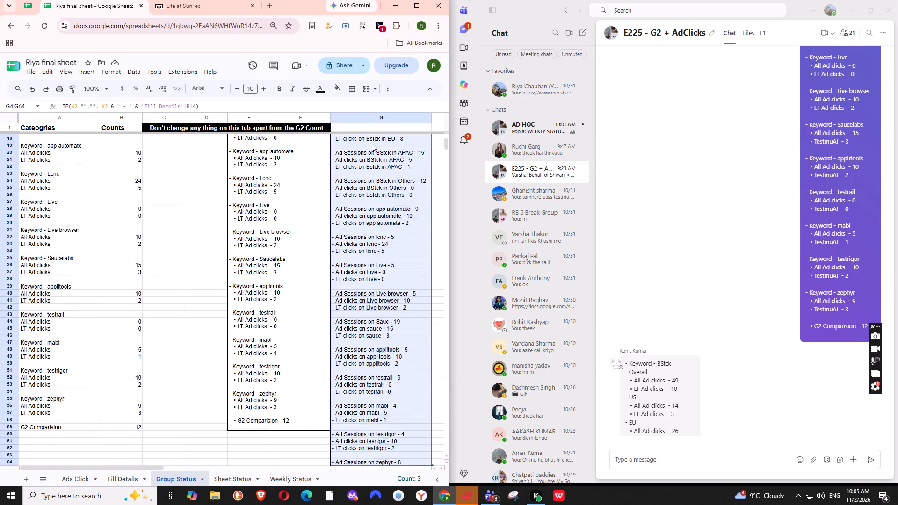
pyautogui.hotkey('ctrl', 'shift', 'Up')
pyautogui.hotkey('ctrl', 'c')
pyautogui.hotkey('ctrl', 'c')
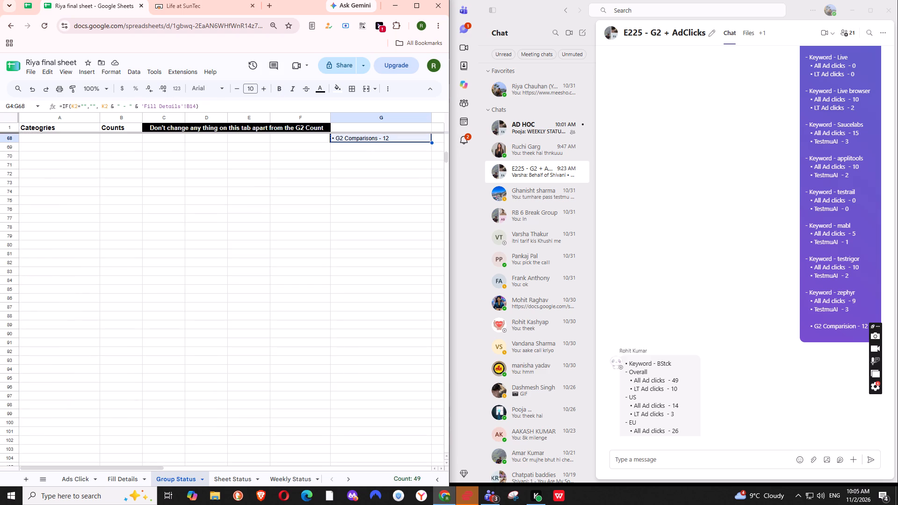
pyautogui.hotkey('ctrl', 'c')
pyautogui.hotkey('ctrl', 'c')
pyautogui.hotkey('ctrl', 'c')
pyautogui.hotkey('ctrl', 'c')
pyautogui.hotkey('ctrl', 'c')
pyautogui.click(240, 482)
pyautogui.click(284, 478)
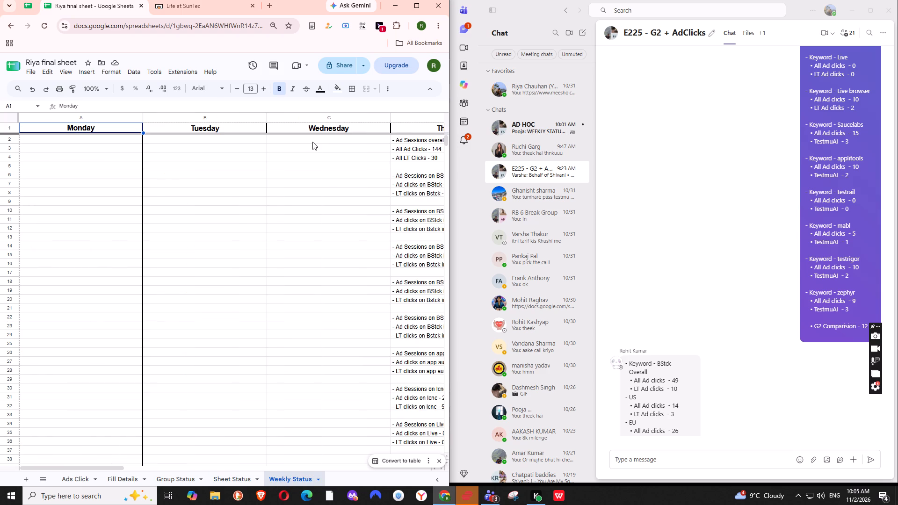
pyautogui.click(312, 142)
pyautogui.hotkey('ctrl', 'shift', 'v')
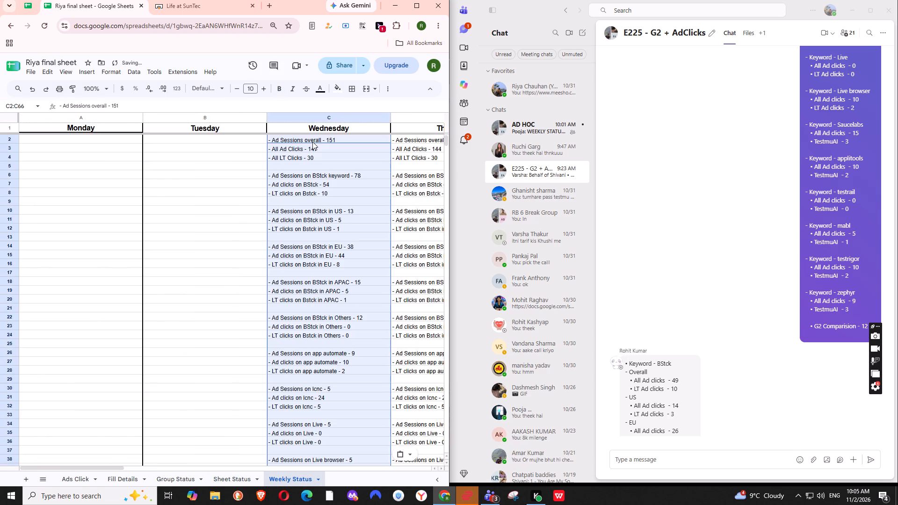
pyautogui.click(383, 199)
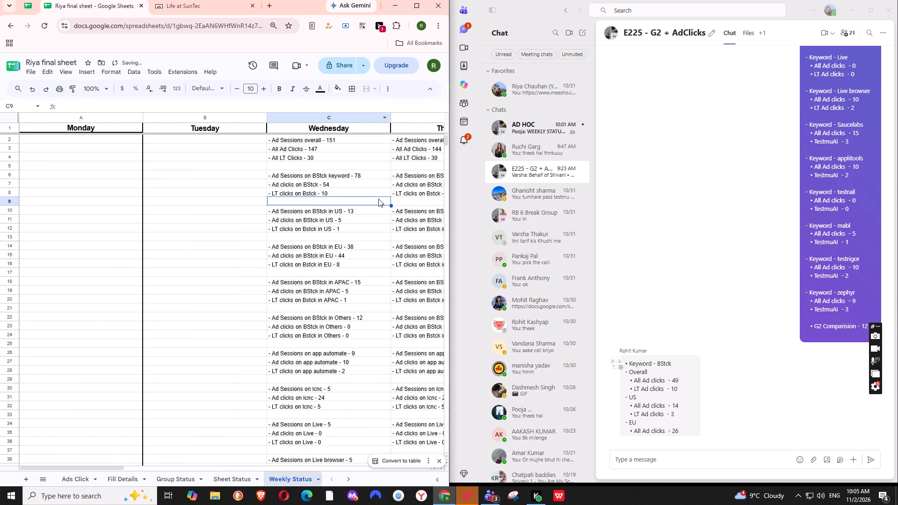
# Go back through the chat to the self-sent keyword report preceding Wednesday 9:31 AM, and return to the Ads Click sheet.
pyautogui.scroll(12, 787, 244)
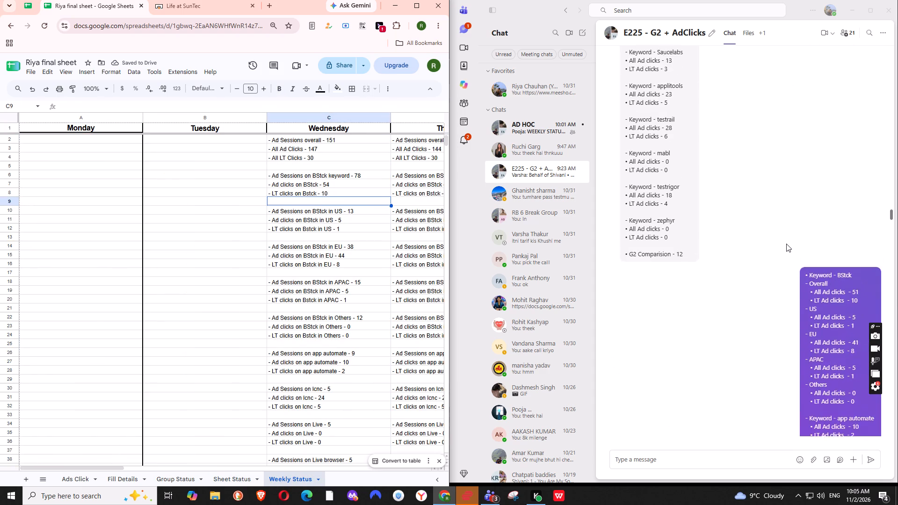
pyautogui.scroll(20, 786, 244)
pyautogui.scroll(14, 786, 244)
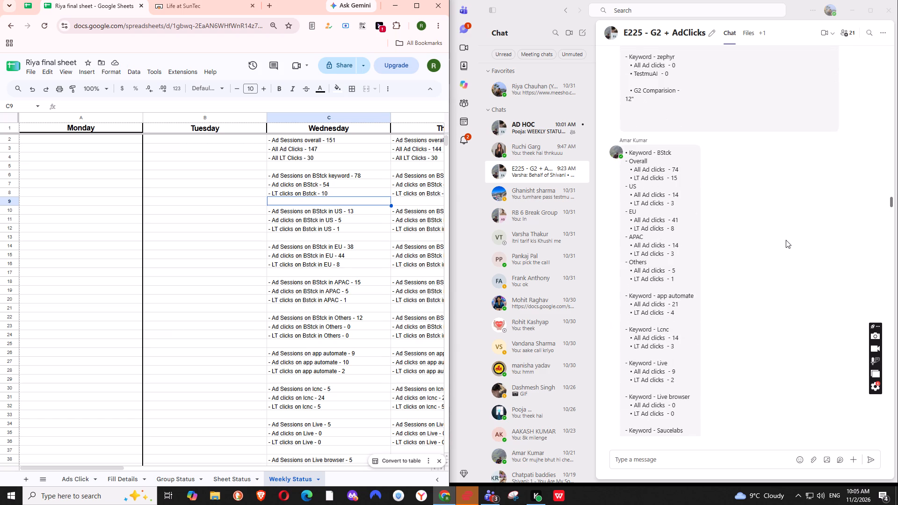
pyautogui.scroll(20, 786, 240)
pyautogui.scroll(14, 786, 240)
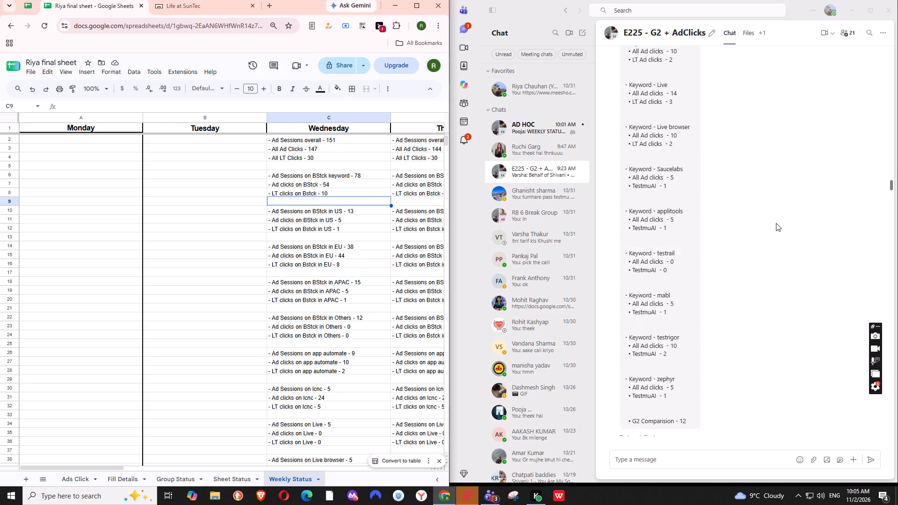
pyautogui.scroll(19, 776, 223)
pyautogui.scroll(12, 775, 223)
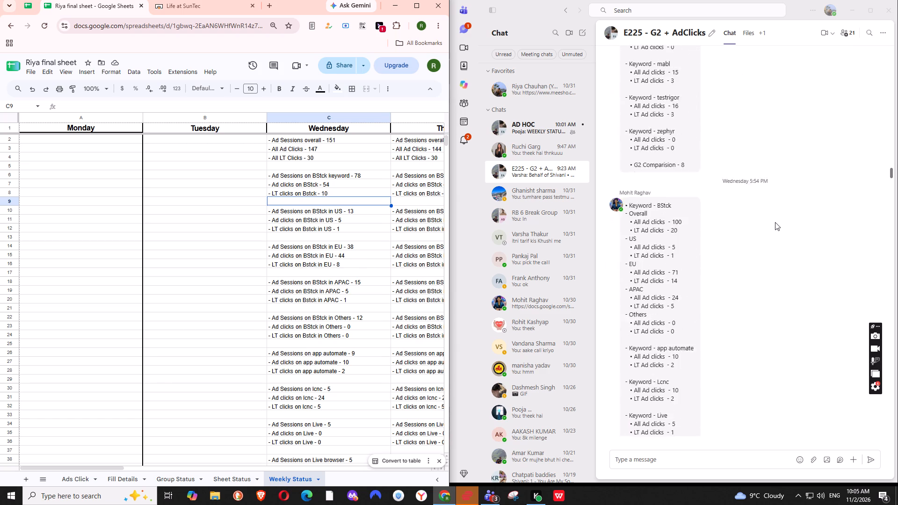
pyautogui.scroll(7, 775, 222)
pyautogui.scroll(17, 775, 222)
pyautogui.scroll(8, 775, 222)
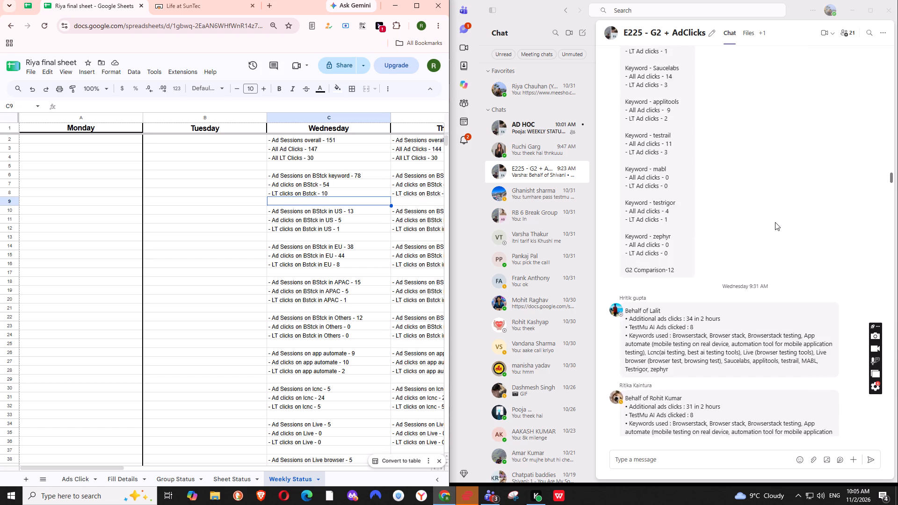
pyautogui.scroll(20, 775, 222)
pyautogui.scroll(5, 775, 222)
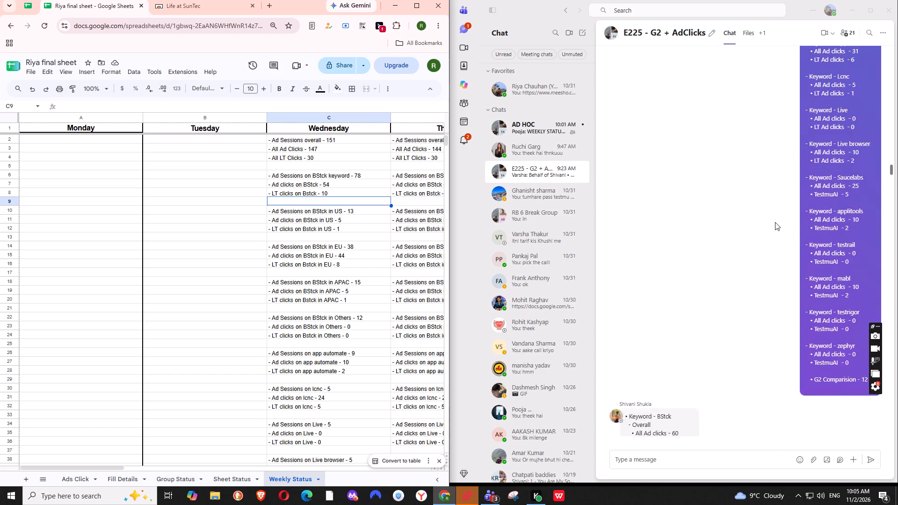
pyautogui.scroll(2, 775, 222)
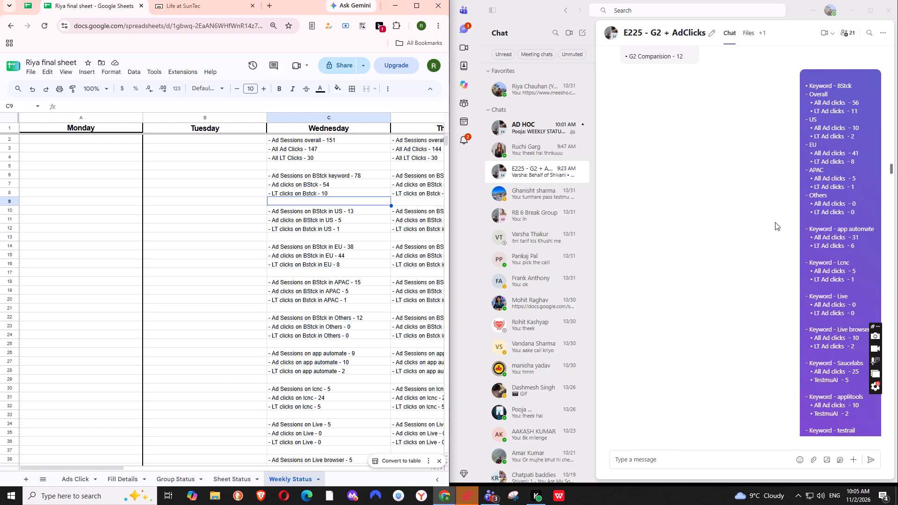
pyautogui.click(113, 477)
pyautogui.click(81, 477)
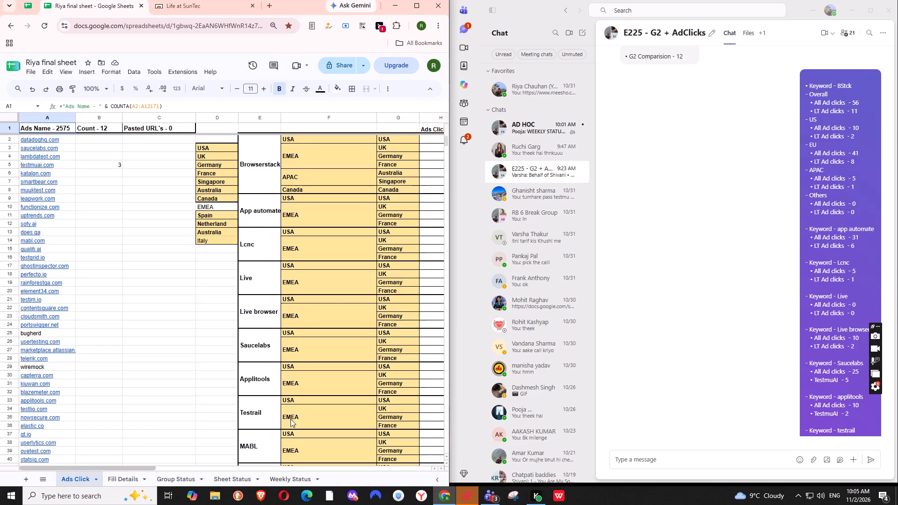
# Set the Browserstack USA row on the Ads Click sheet to 10 ad clicks and 2 Testmu clicks.
pyautogui.moveTo(147, 469); pyautogui.dragTo(150, 469)
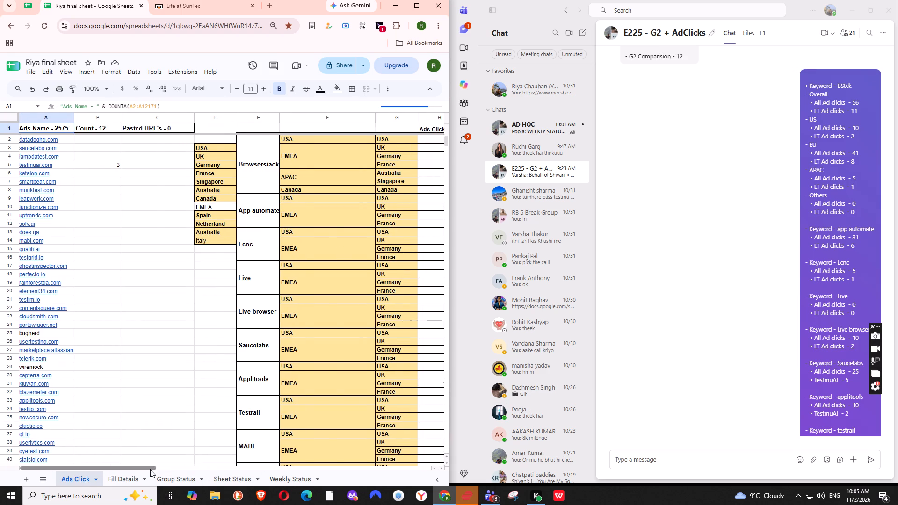
pyautogui.moveTo(150, 469); pyautogui.dragTo(202, 478)
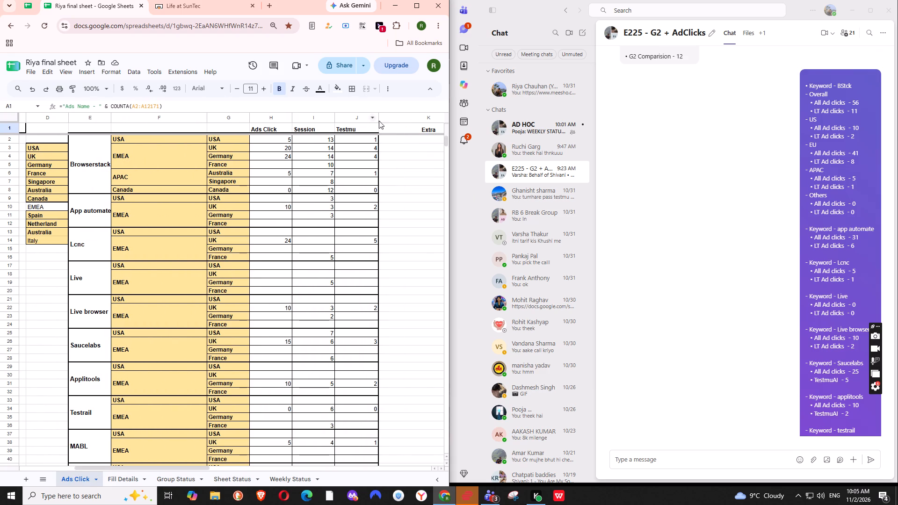
pyautogui.click(281, 140)
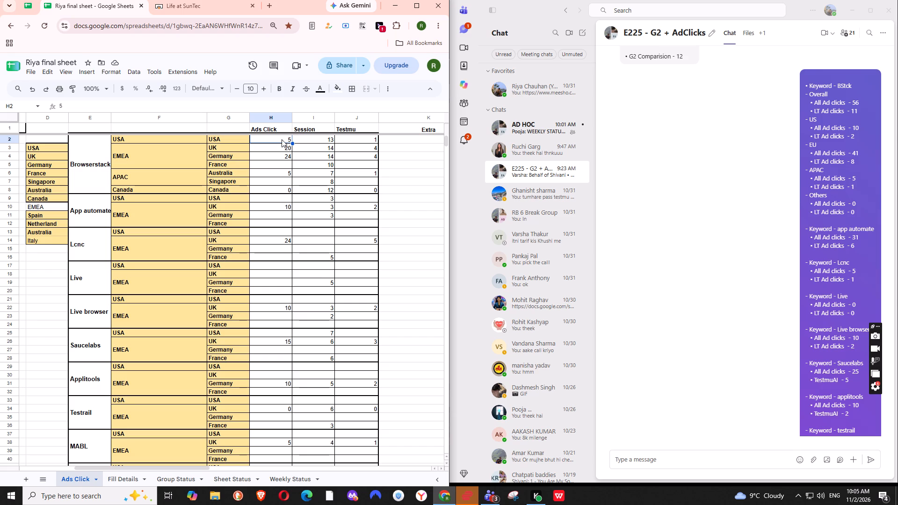
pyautogui.press('1')
pyautogui.press('0')
pyautogui.click(361, 139)
pyautogui.press('2')
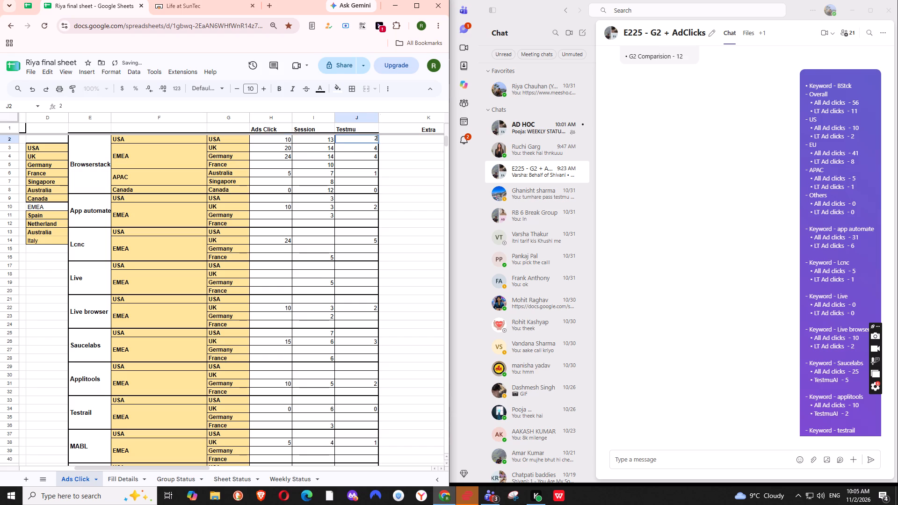
pyautogui.click(367, 153)
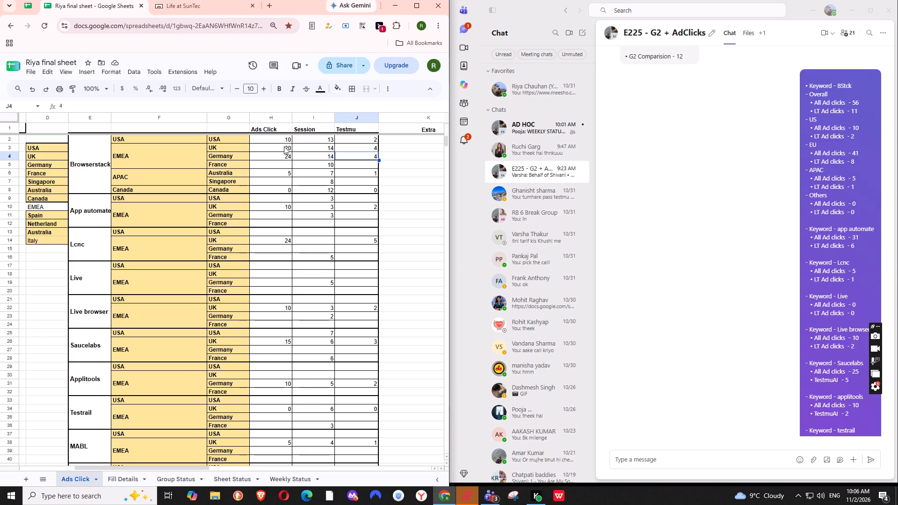
# Set Browserstack ad clicks to 18 for UK and 23 for Germany, checking their sum against the report's EU figure.
pyautogui.moveTo(284, 146); pyautogui.dragTo(285, 159)
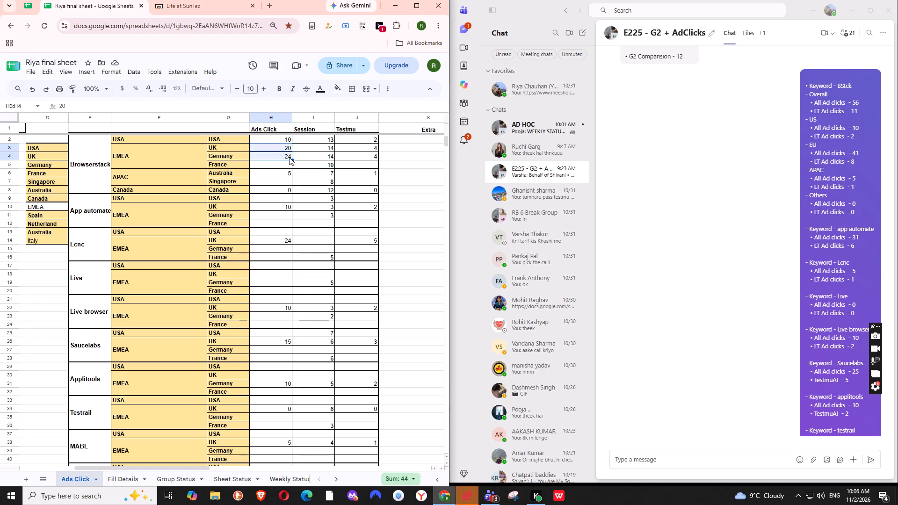
pyautogui.write('22')
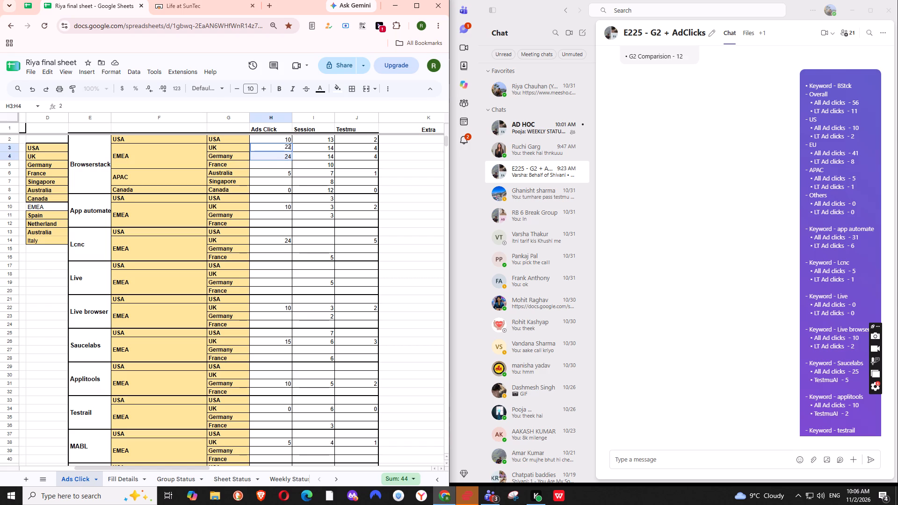
pyautogui.click(289, 162)
pyautogui.click(286, 146)
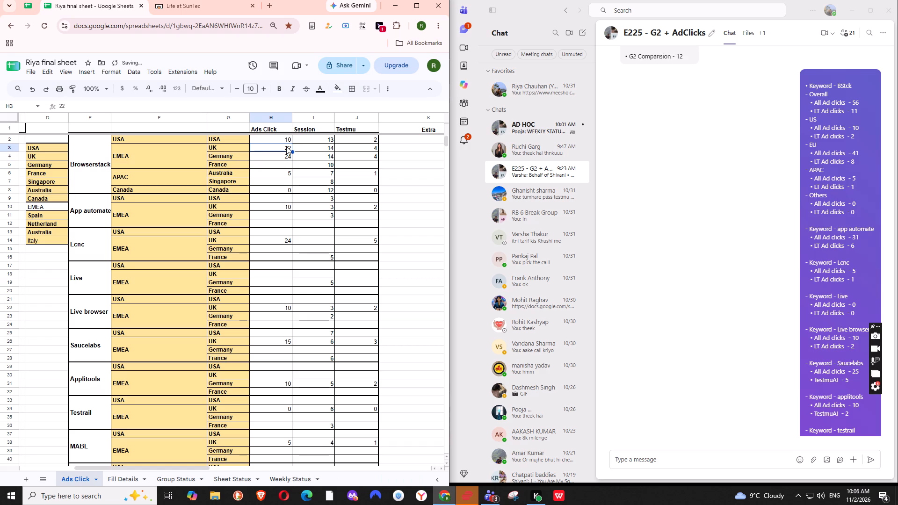
pyautogui.write('18')
pyautogui.click(289, 162)
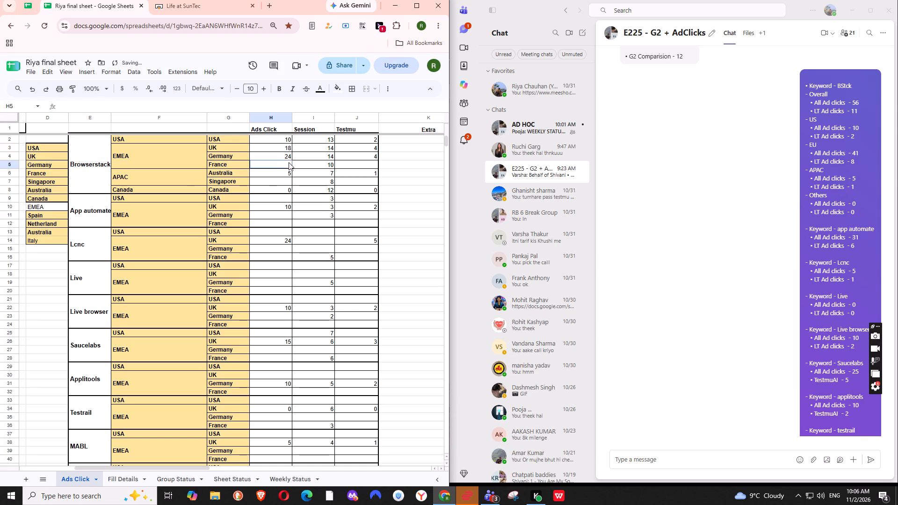
pyautogui.moveTo(284, 144); pyautogui.dragTo(285, 156)
pyautogui.moveTo(282, 147); pyautogui.dragTo(283, 151)
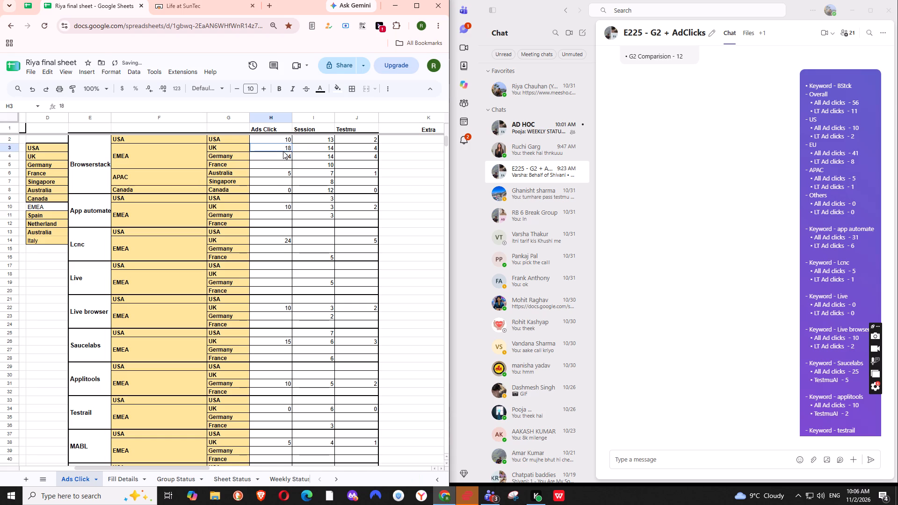
pyautogui.moveTo(283, 151); pyautogui.dragTo(283, 156)
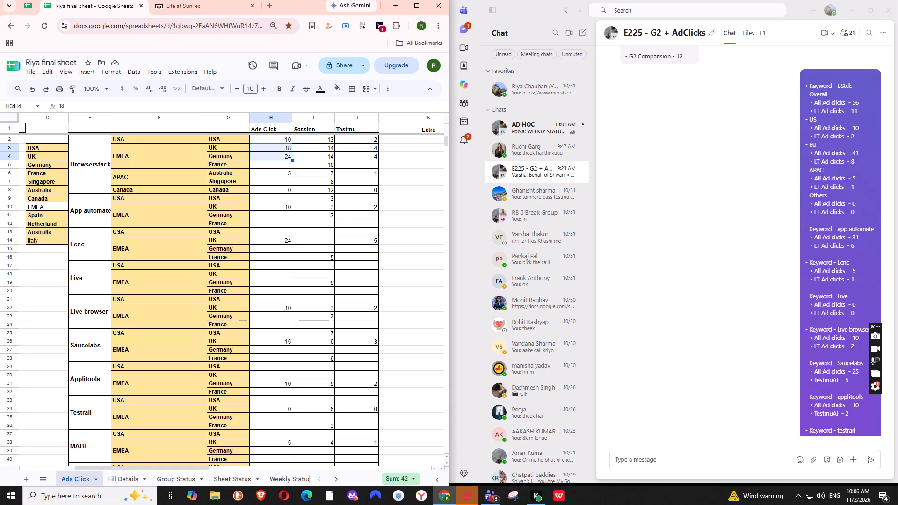
pyautogui.click(288, 158)
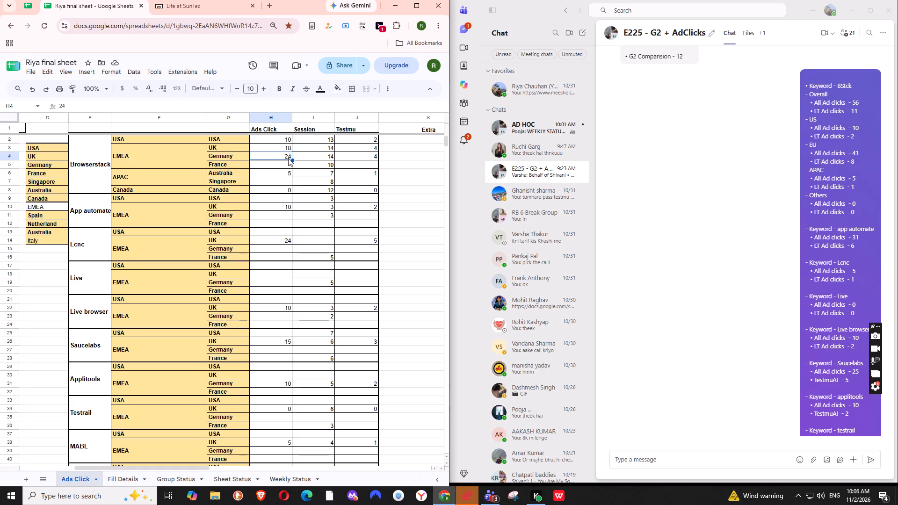
pyautogui.write('23')
pyautogui.click(290, 167)
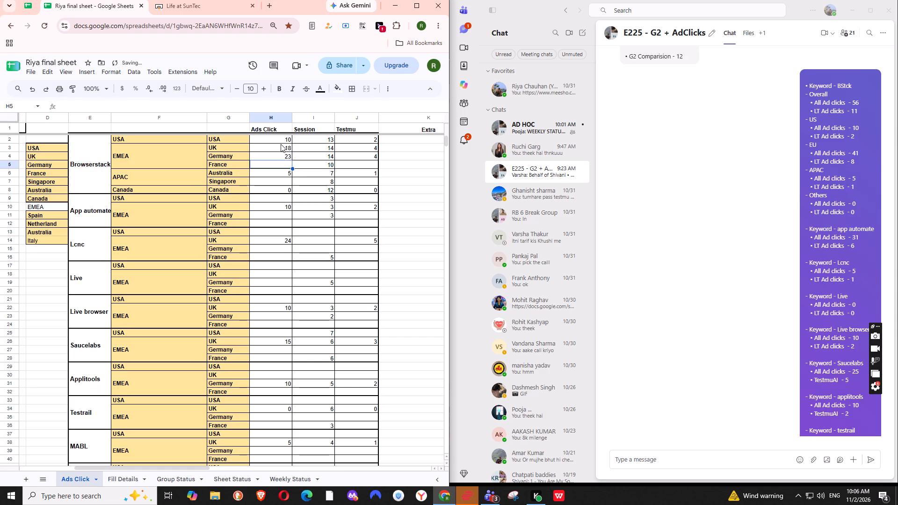
pyautogui.moveTo(282, 147); pyautogui.dragTo(282, 158)
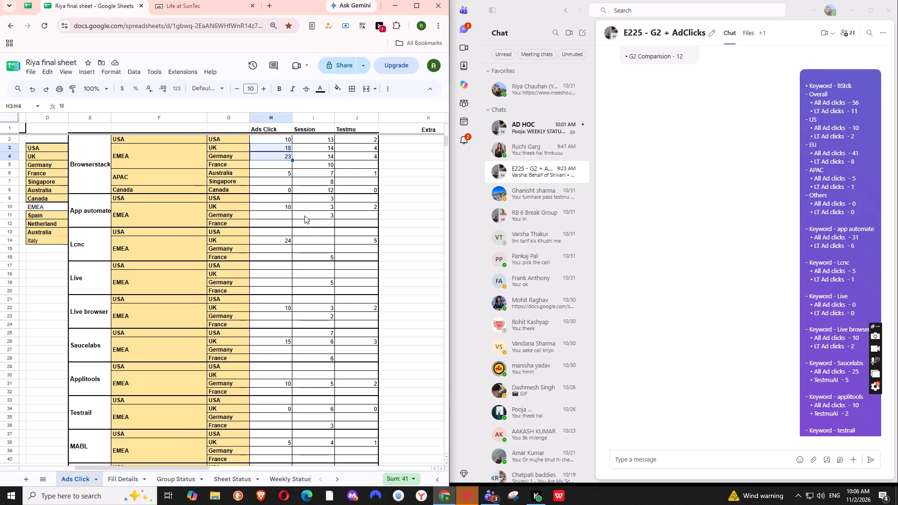
# Set the App automate UK row to 31 ad clicks and 6 Testmu clicks.
pyautogui.click(281, 207)
pyautogui.press('3')
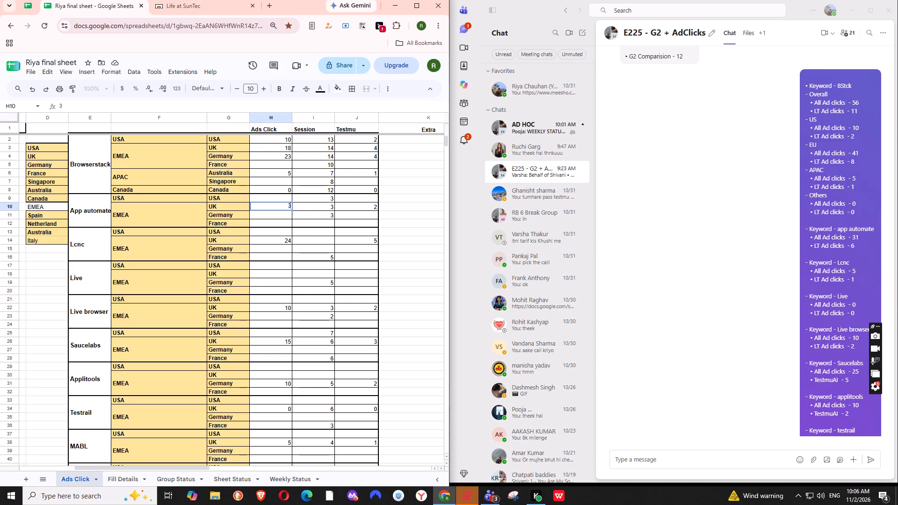
pyautogui.press('1')
pyautogui.click(372, 207)
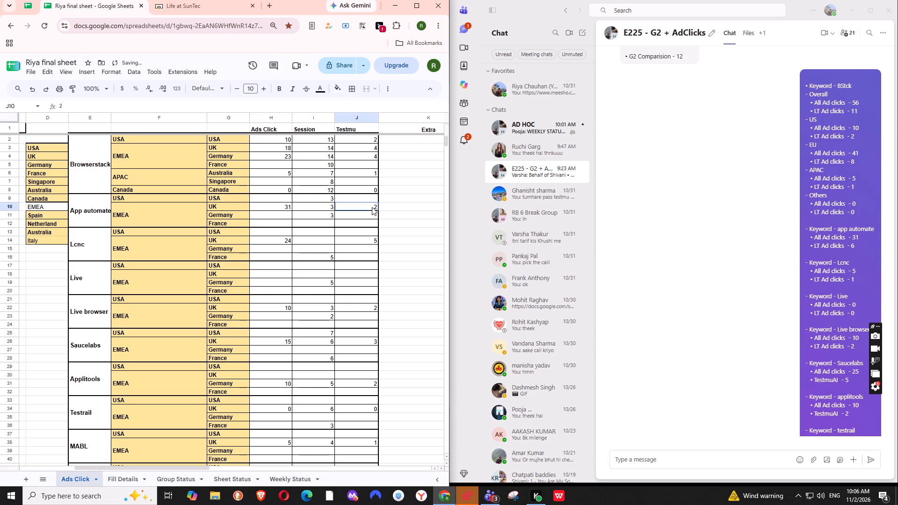
pyautogui.press('6')
pyautogui.click(363, 235)
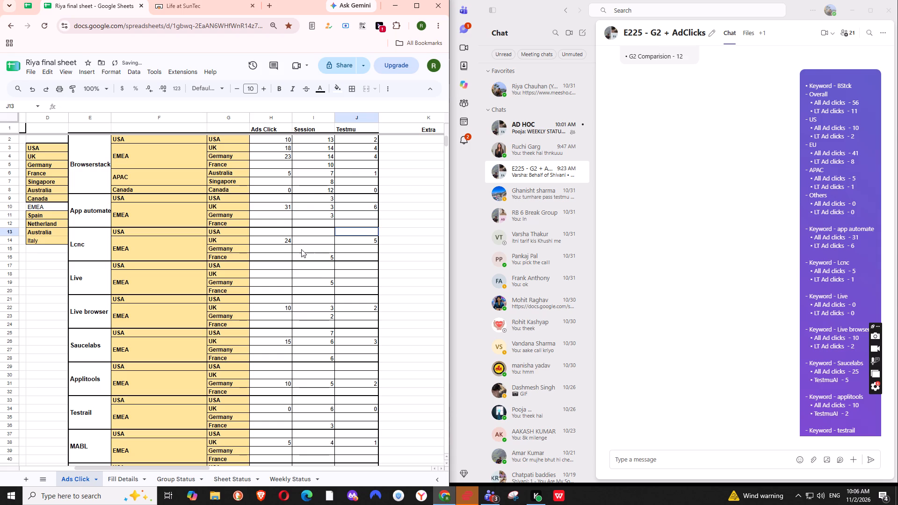
# Set the Lcnc UK row to 5 ad clicks and 1 Testmu click.
pyautogui.click(281, 241)
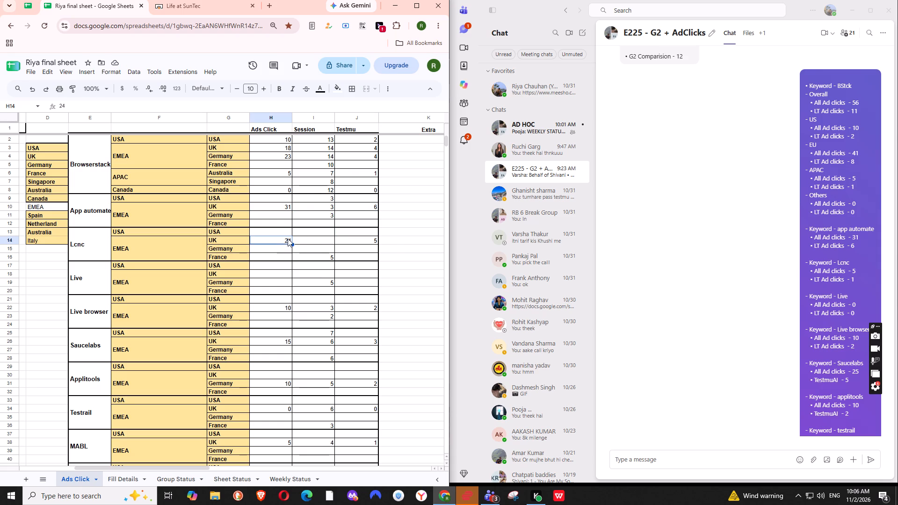
pyautogui.press('5')
pyautogui.click(373, 240)
pyautogui.press('1')
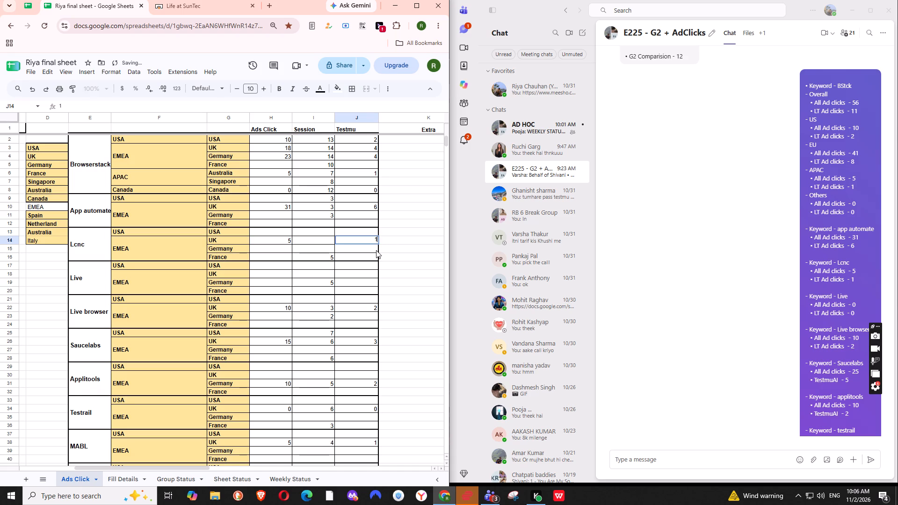
pyautogui.click(376, 250)
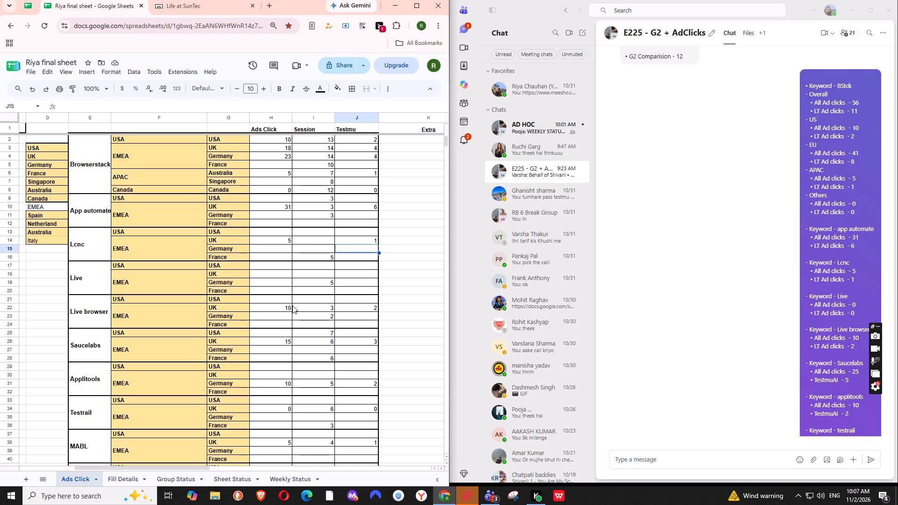
# Set the Saucelabs UK row to 25 ad clicks and 5 Testmu clicks.
pyautogui.click(282, 342)
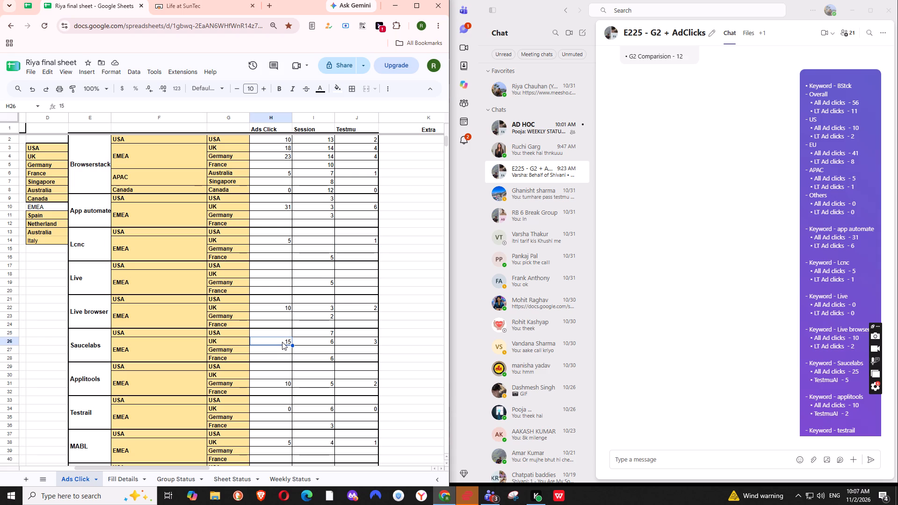
pyautogui.write('25')
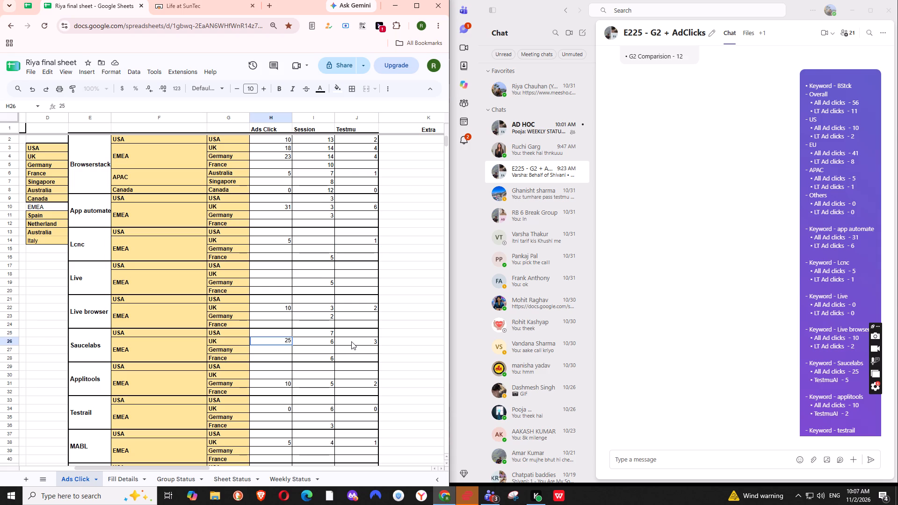
pyautogui.click(352, 341)
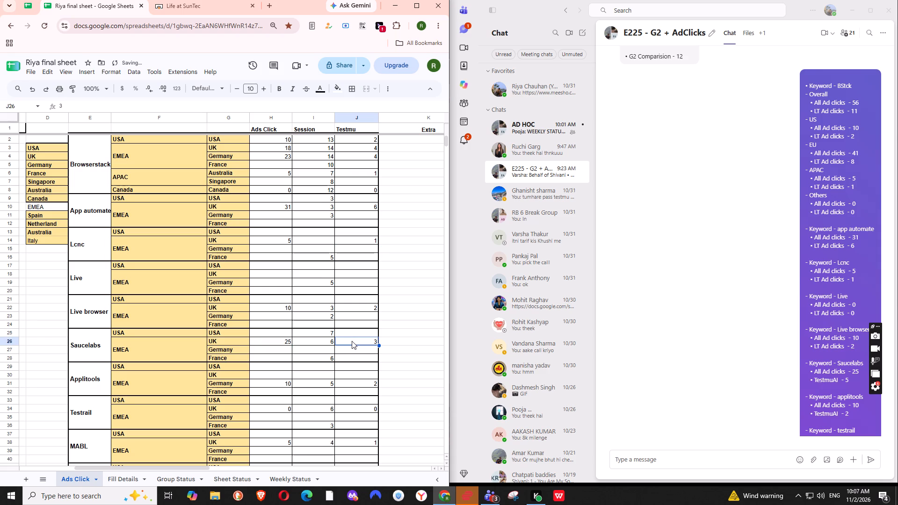
pyautogui.press('5')
pyautogui.click(352, 346)
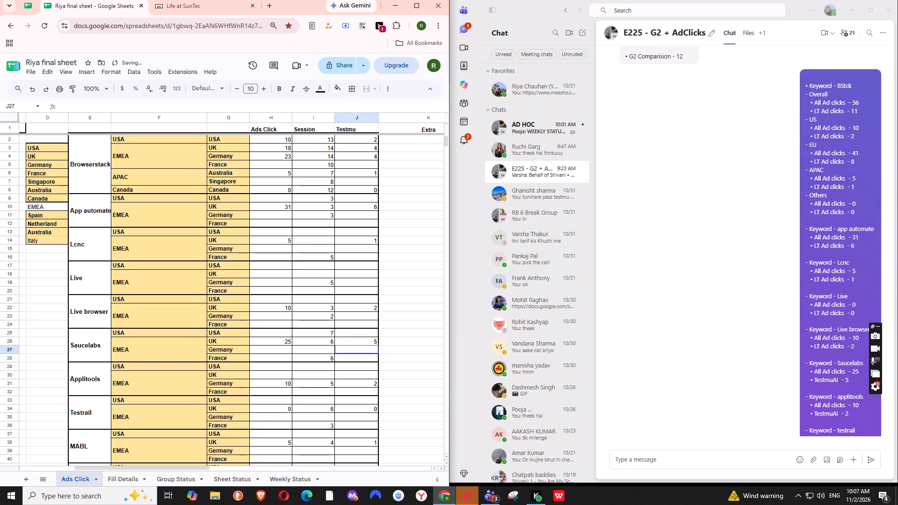
# Using the remainder of the chat report, set the MABL UK row to 10 ad clicks and 2 Testmu clicks.
pyautogui.scroll(-1, 796, 295)
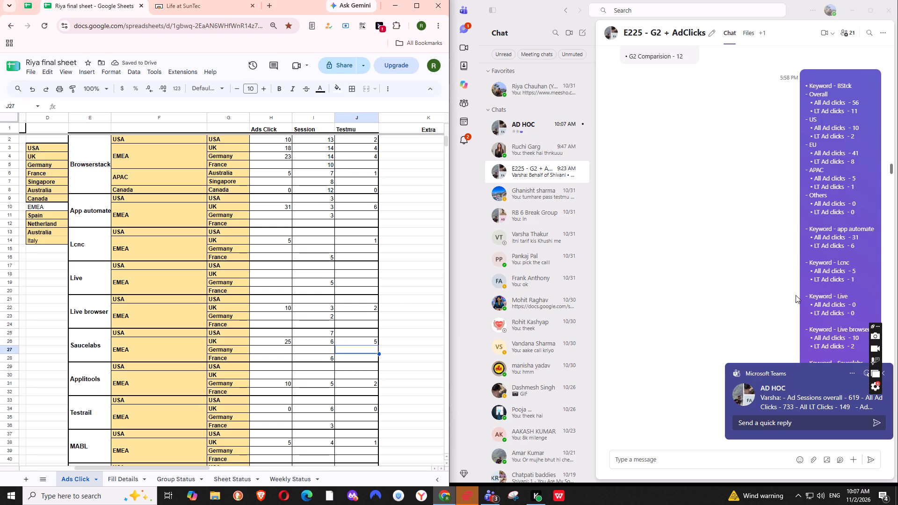
pyautogui.scroll(-2, 796, 295)
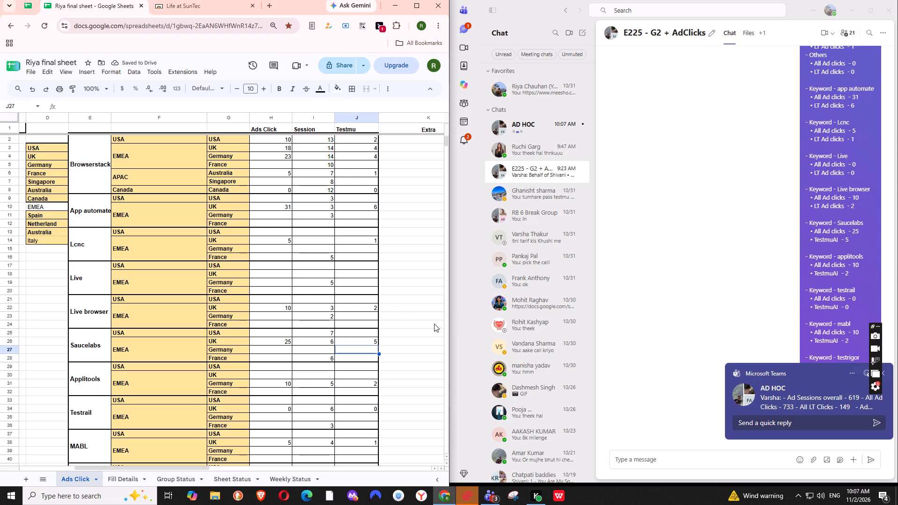
pyautogui.scroll(-1, 283, 330)
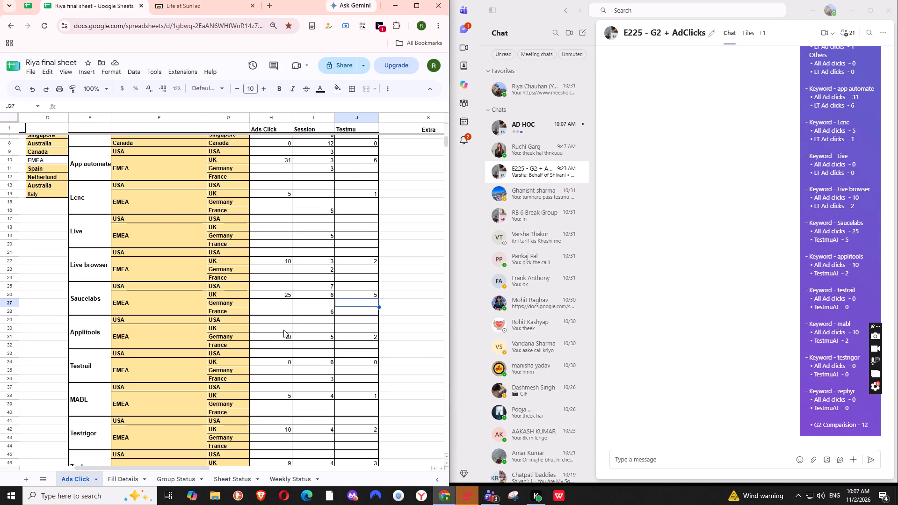
pyautogui.scroll(-1, 283, 330)
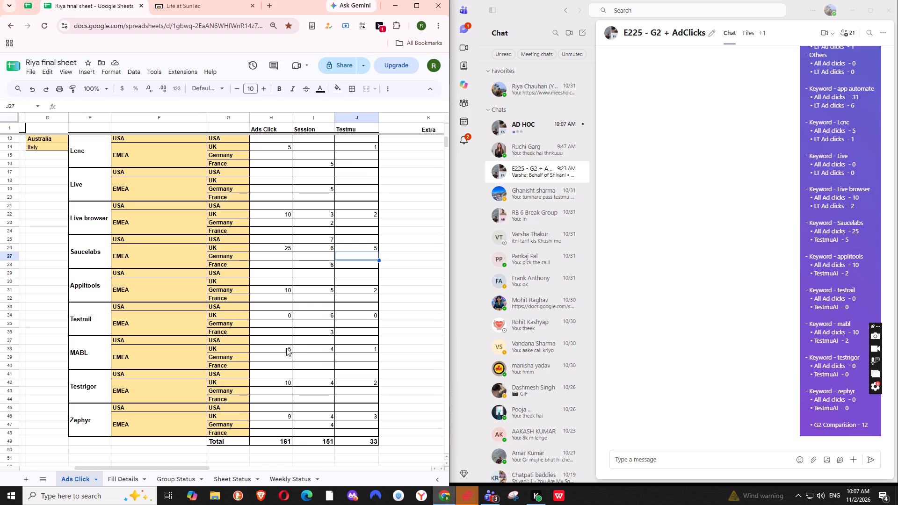
pyautogui.click(286, 348)
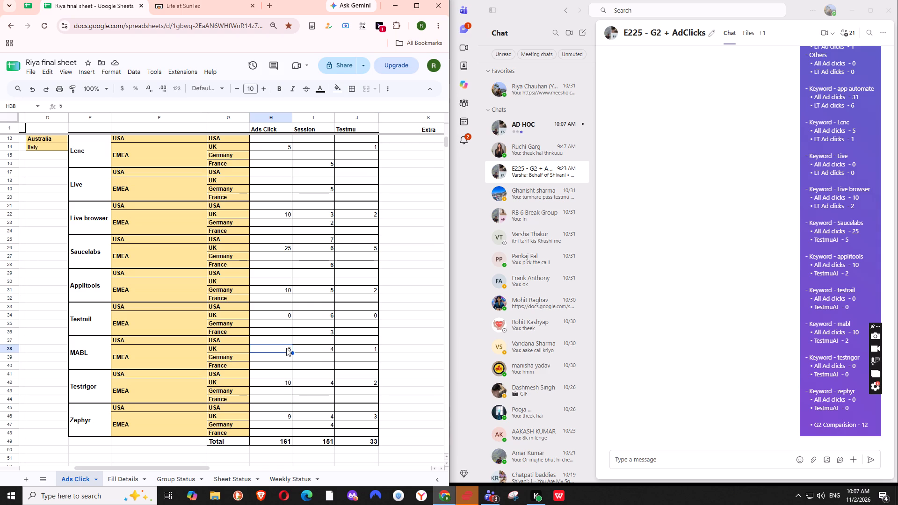
pyautogui.write('10')
pyautogui.click(357, 350)
pyautogui.press('2')
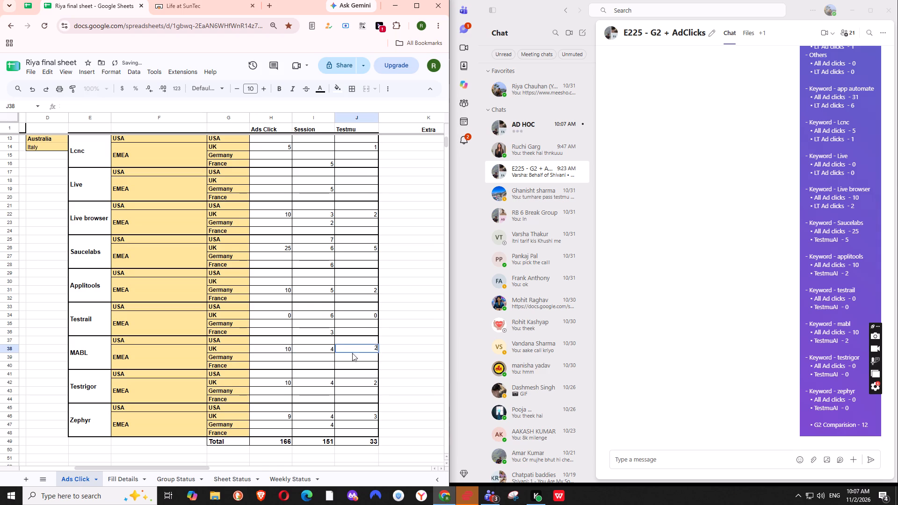
pyautogui.click(350, 358)
# Set both the Ads Click and Testmu values for Testrigor UK to 0.
pyautogui.click(288, 318)
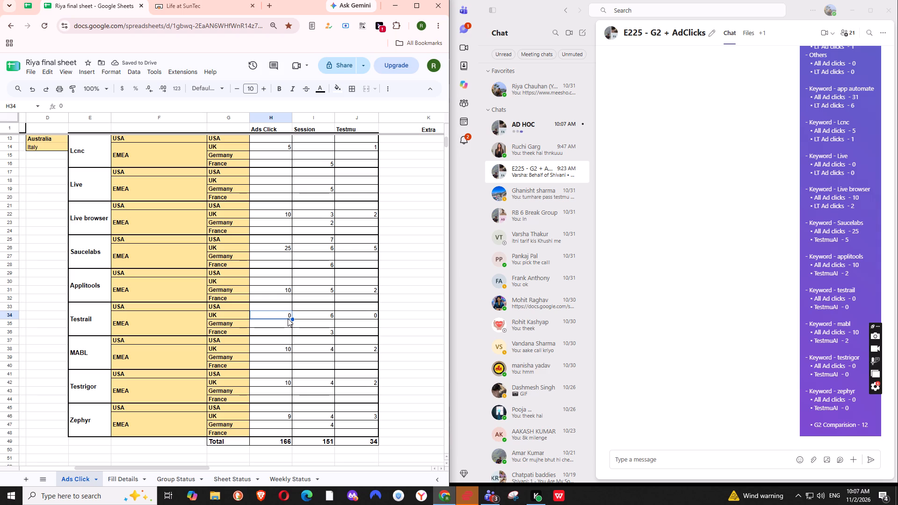
pyautogui.click(286, 379)
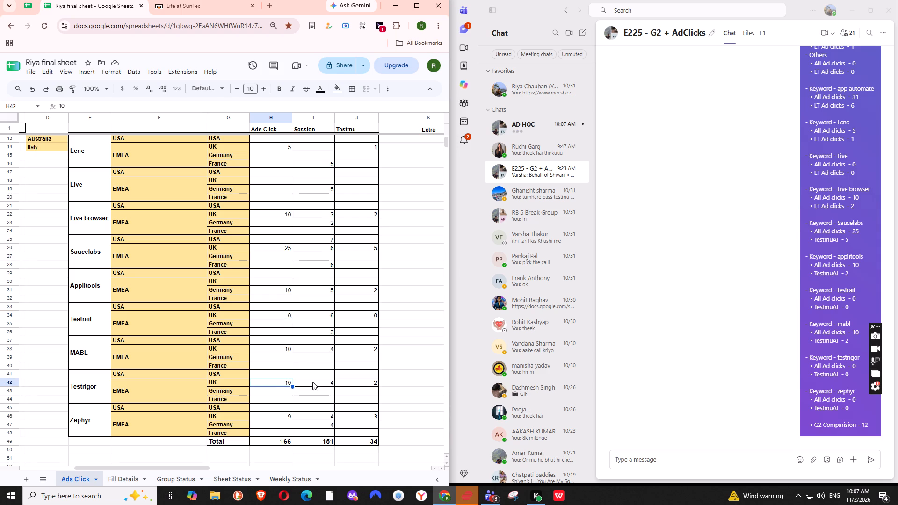
pyautogui.press('0')
pyautogui.click(383, 387)
pyautogui.click(371, 383)
pyautogui.press('0')
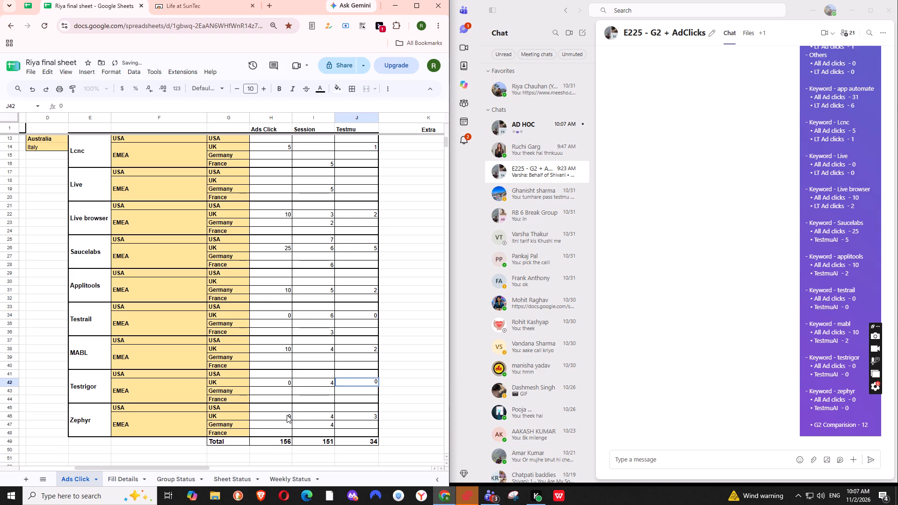
# Set both the Ads Click and Testmu values for Zephyr UK to 0.
pyautogui.click(286, 415)
pyautogui.press('0')
pyautogui.click(367, 416)
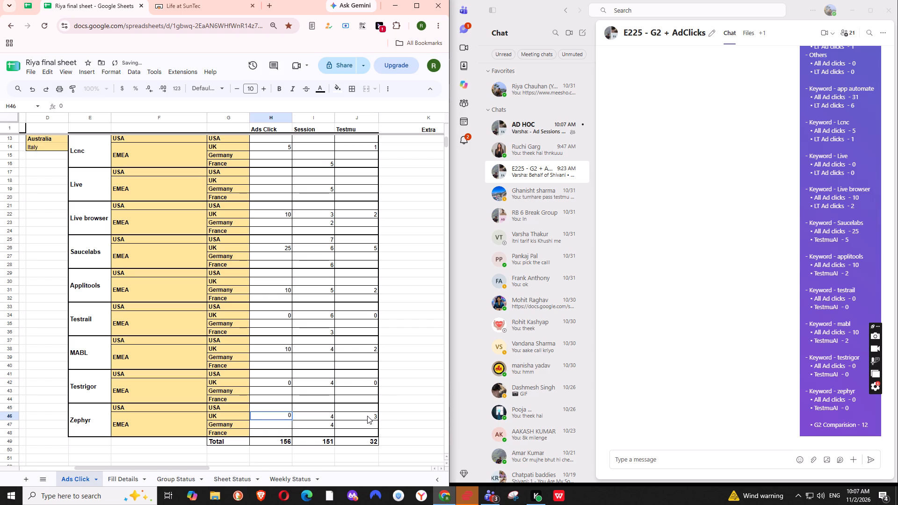
pyautogui.press('0')
pyautogui.click(394, 398)
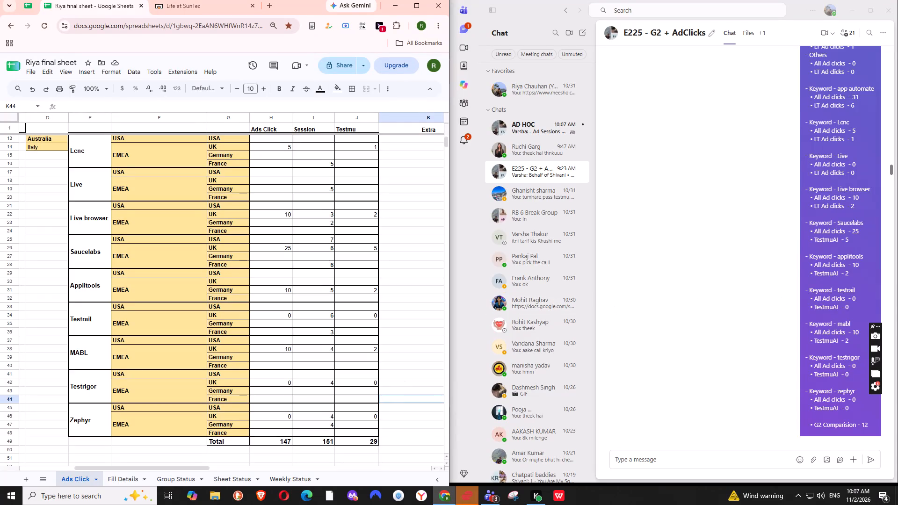
# Reload the spreadsheet on the Group Status sheet and copy the full Weekly Status text, from Ad Sessions overall through G2 Comparisons (G4:G68).
pyautogui.scroll(4, 807, 308)
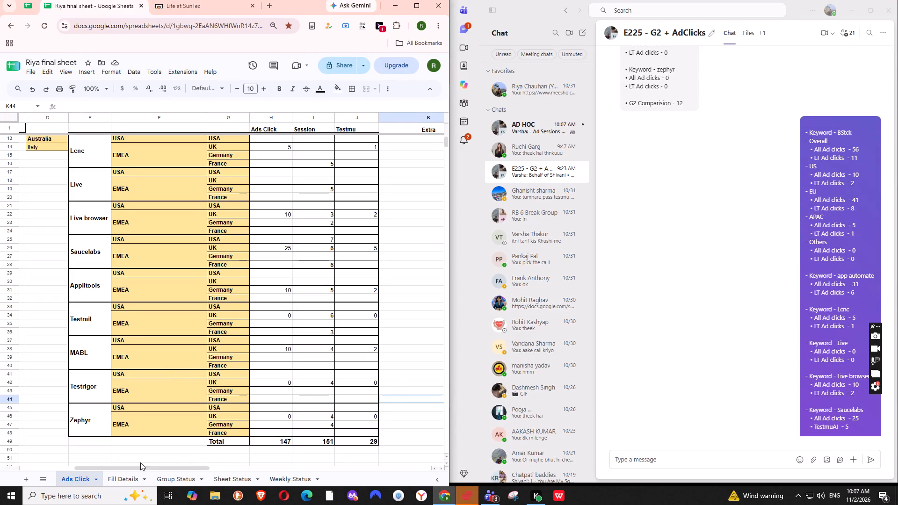
pyautogui.click(165, 476)
pyautogui.scroll(3, 330, 386)
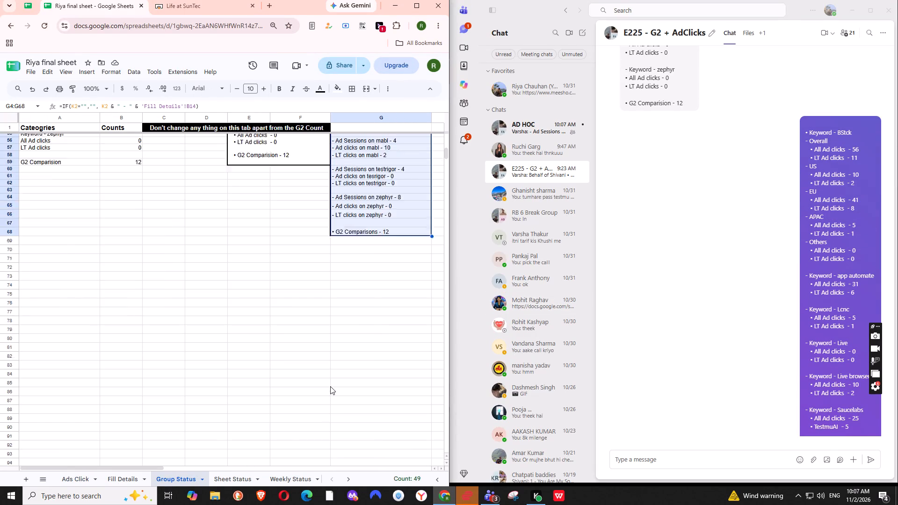
pyautogui.scroll(13, 330, 386)
pyautogui.click(42, 29)
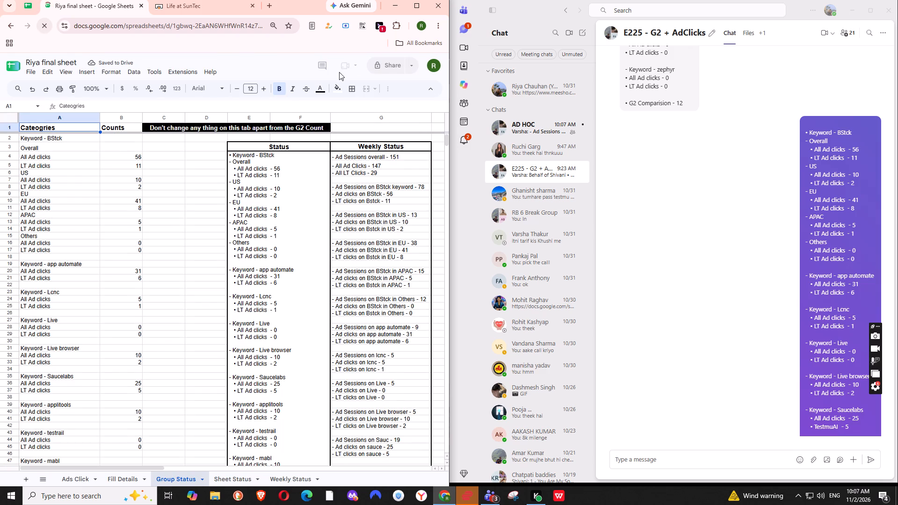
pyautogui.click(382, 155)
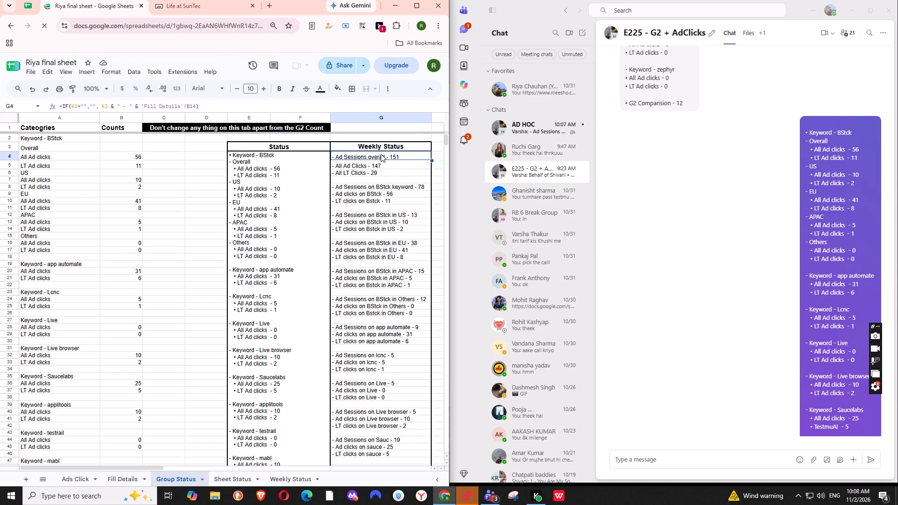
pyautogui.hotkey('ctrl', 'shift', 'Down')
pyautogui.hotkey('ctrl', 'shift', 'Down')
pyautogui.hotkey('ctrl', 'shift', 'Down')
pyautogui.hotkey('ctrl', 'shift', 'Down')
pyautogui.hotkey('ctrl', 'shift', 'Down')
pyautogui.hotkey('ctrl', 'shift', 'Down')
pyautogui.hotkey('ctrl', 'shift', 'Down')
pyautogui.hotkey('ctrl', 'shift', 'Down')
pyautogui.hotkey('ctrl', 'shift', 'Down')
pyautogui.hotkey('ctrl', 'shift', 'Down')
pyautogui.hotkey('ctrl', 'shift', 'Down')
pyautogui.hotkey('ctrl', 'shift', 'Down')
pyautogui.hotkey('ctrl', 'shift', 'Down')
pyautogui.hotkey('ctrl', 'shift', 'Down')
pyautogui.hotkey('ctrl', 'shift', 'Down')
pyautogui.hotkey('ctrl', 'shift', 'Down')
pyautogui.hotkey('ctrl', 'shift', 'Down')
pyautogui.hotkey('ctrl', 'shift', 'Down')
pyautogui.hotkey('ctrl', 'shift', 'Down')
pyautogui.hotkey('ctrl', 'shift', 'Down')
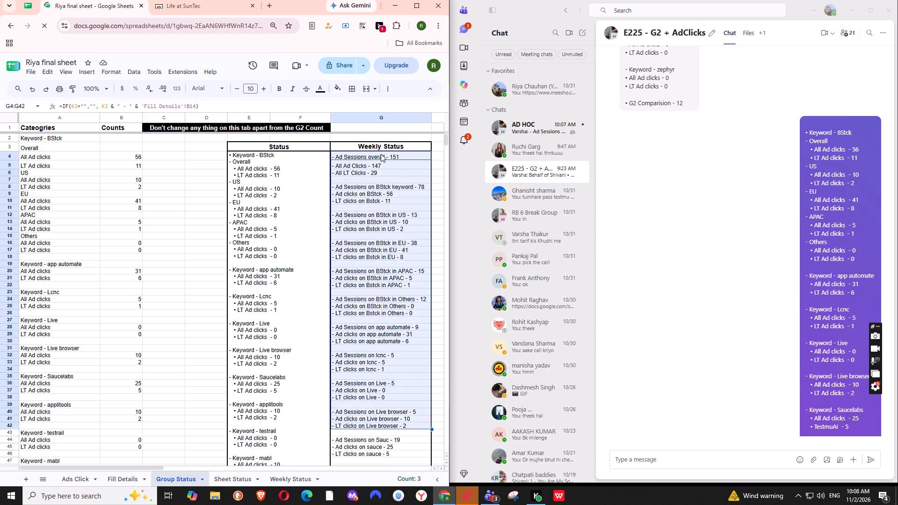
pyautogui.hotkey('ctrl', 'shift', 'Up')
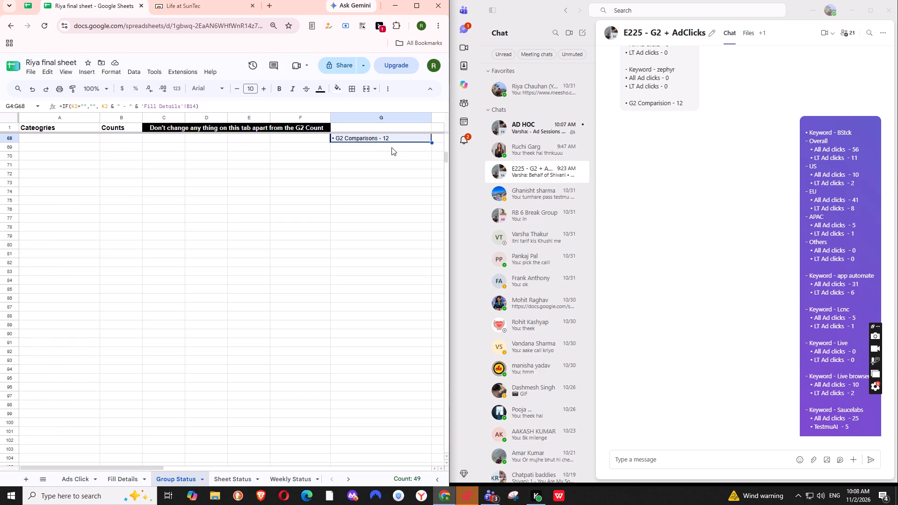
pyautogui.hotkey('ctrl', 'c')
pyautogui.hotkey('ctrl', 'c')
pyautogui.hotkey('ctrl', 'c')
pyautogui.keyDown('ctrl'); pyautogui.scroll(1, 183, 394); pyautogui.keyUp('ctrl')
pyautogui.hotkey('ctrl', 'c')
pyautogui.hotkey('ctrl', 'c')
pyautogui.hotkey('ctrl', 'c')
pyautogui.hotkey('ctrl', 'c')
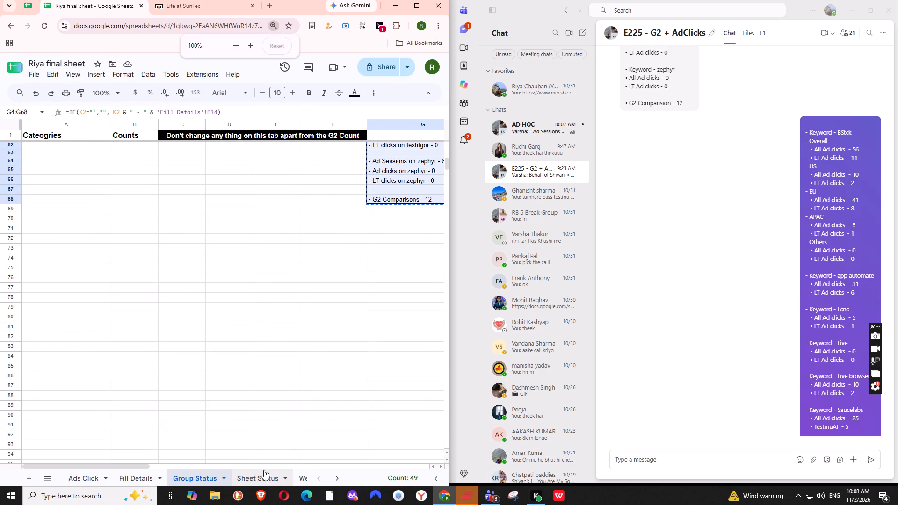
# Paste the copied status as values only into the Tuesday column of the Weekly Status sheet, starting at B2.
pyautogui.click(301, 478)
pyautogui.scroll(4, 228, 176)
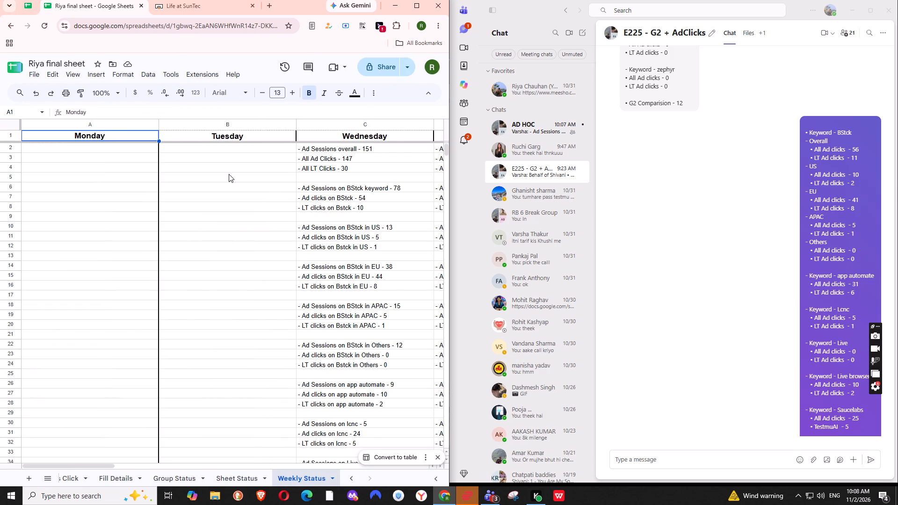
pyautogui.click(217, 146)
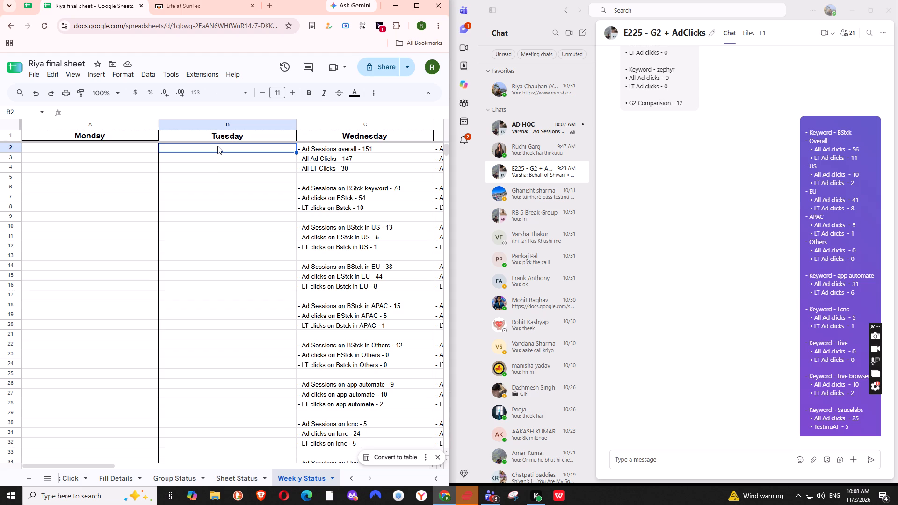
pyautogui.hotkey('ctrl', 'shift', 'v')
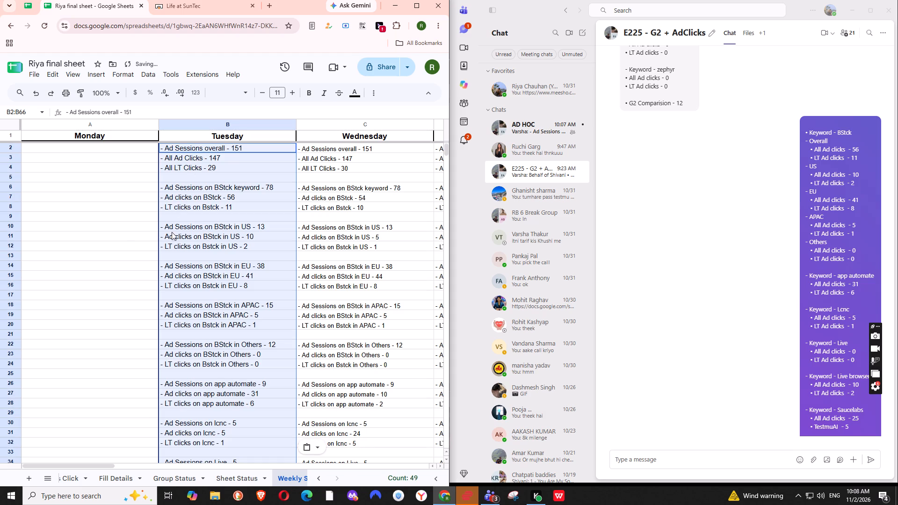
pyautogui.click(131, 233)
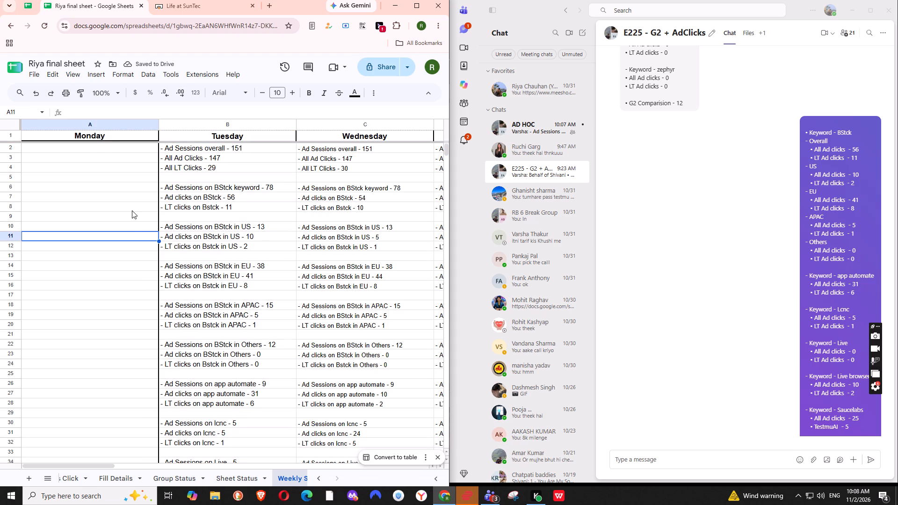
pyautogui.click(101, 150)
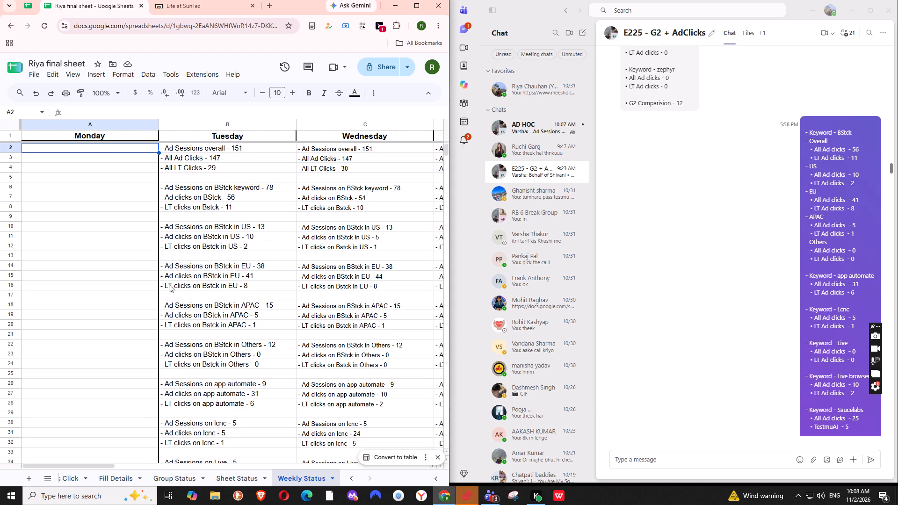
# Look back through the E225 - G2 + AdClicks chat history for Monday's self-sent keyword ad-click report.
pyautogui.scroll(1, 162, 259)
pyautogui.scroll(7, 804, 210)
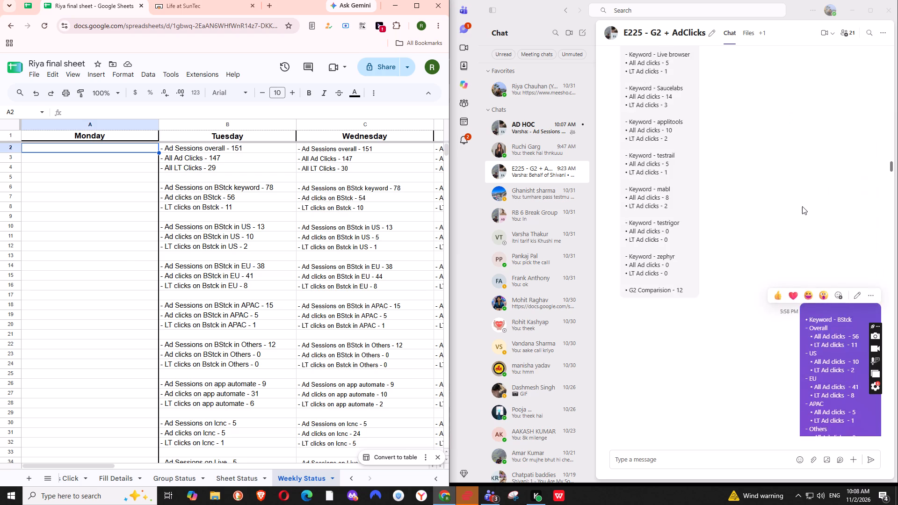
pyautogui.scroll(17, 802, 206)
pyautogui.scroll(-1, 802, 205)
pyautogui.scroll(12, 802, 205)
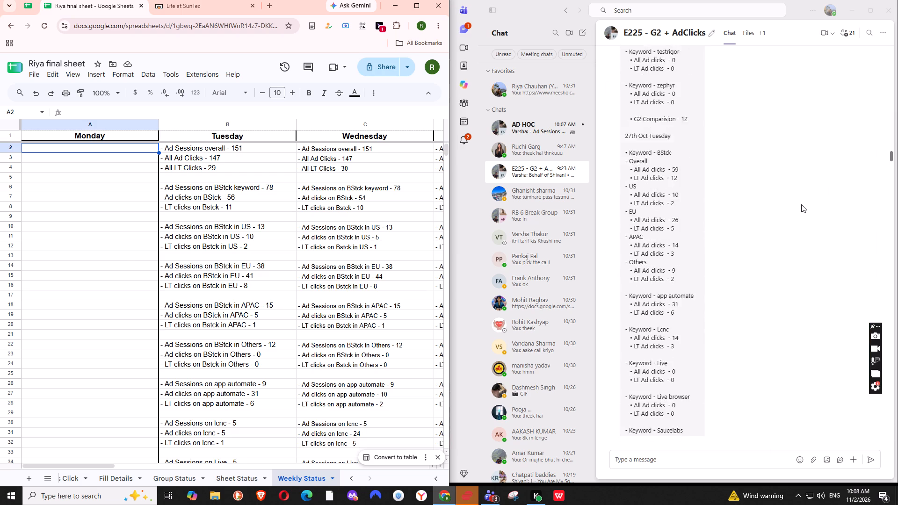
pyautogui.scroll(20, 801, 204)
pyautogui.scroll(14, 801, 204)
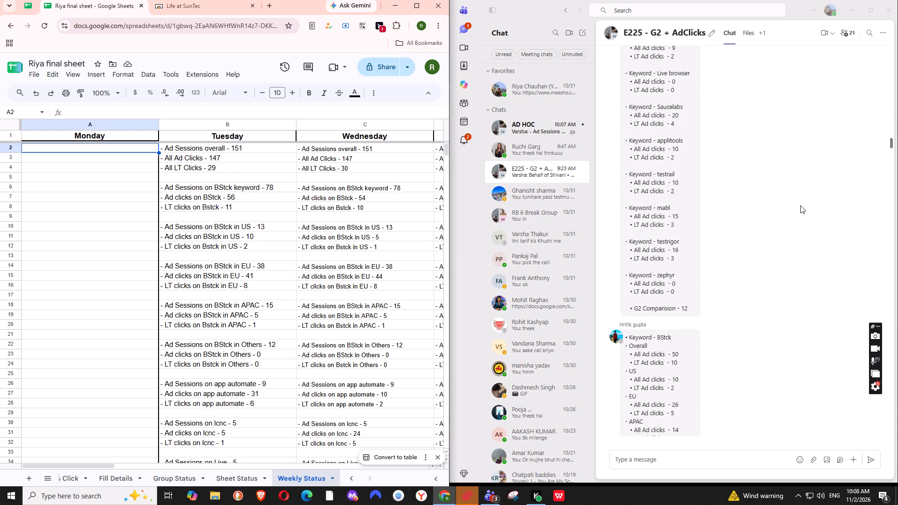
pyautogui.scroll(20, 800, 205)
pyautogui.scroll(14, 800, 205)
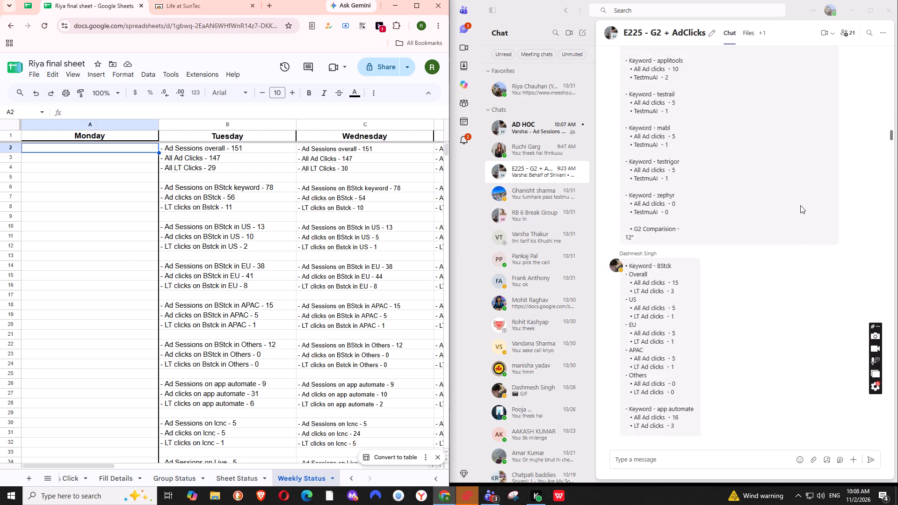
pyautogui.scroll(20, 800, 205)
pyautogui.scroll(12, 800, 205)
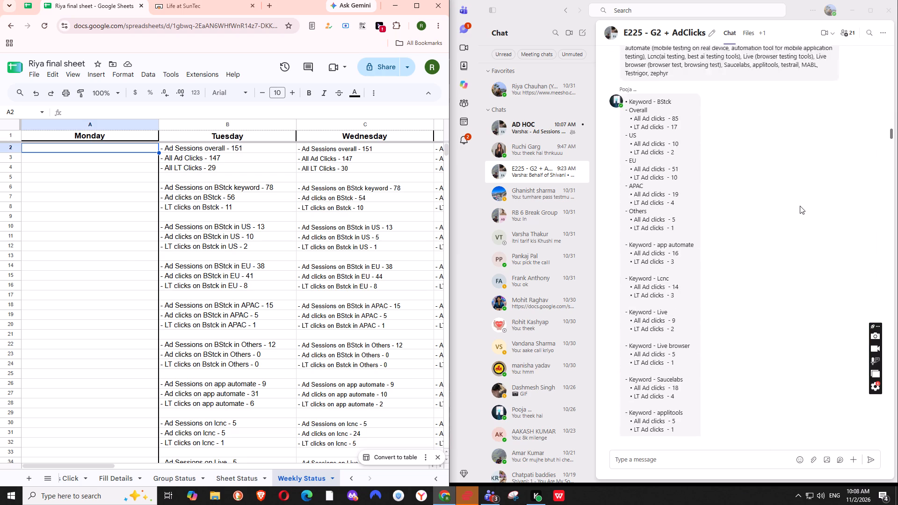
pyautogui.scroll(18, 800, 206)
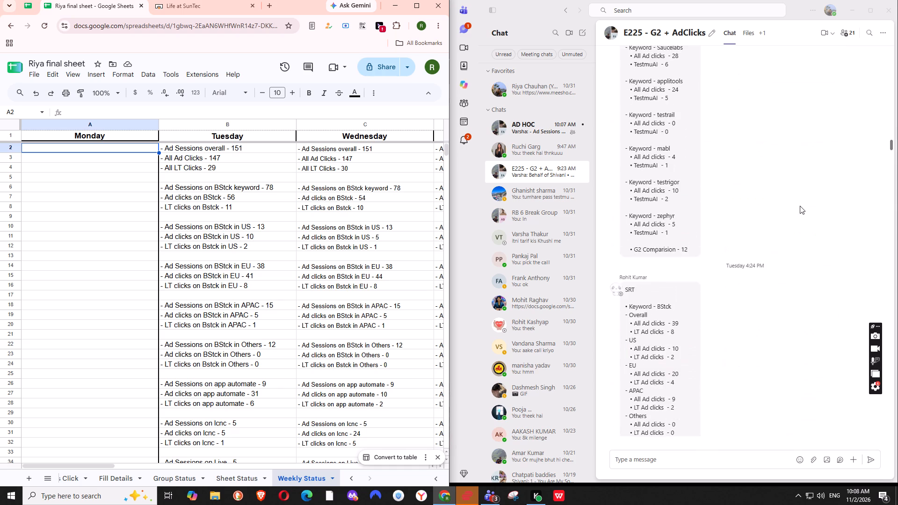
pyautogui.scroll(20, 800, 206)
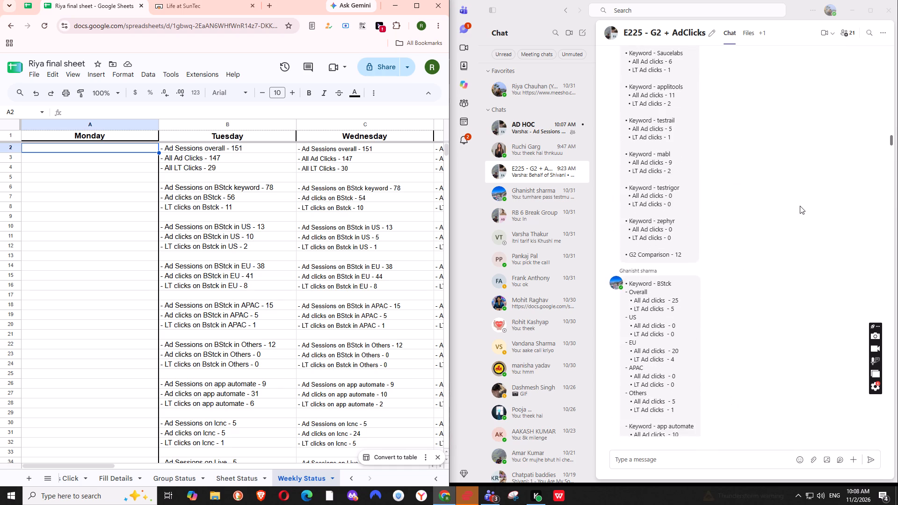
pyautogui.scroll(12, 800, 206)
pyautogui.scroll(-1, 798, 207)
pyautogui.scroll(12, 793, 207)
pyautogui.scroll(15, 769, 259)
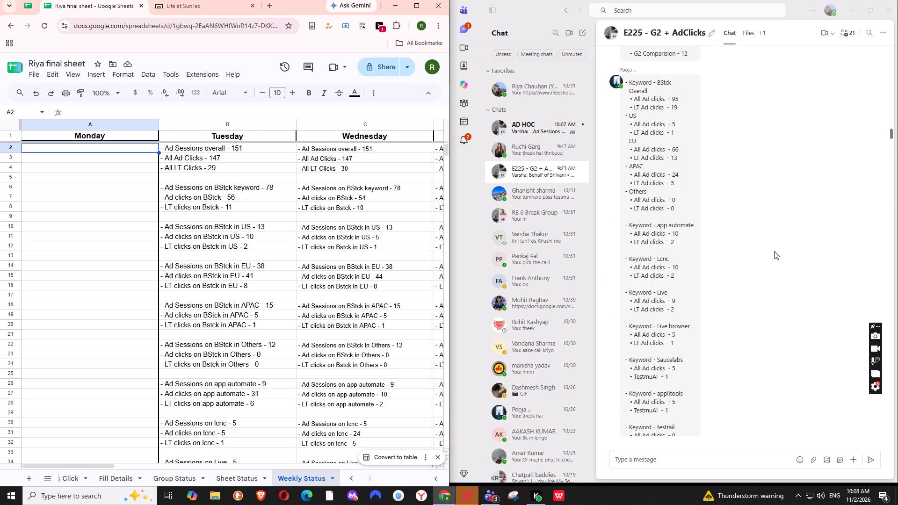
pyautogui.scroll(16, 779, 254)
pyautogui.scroll(-1, 758, 253)
pyautogui.scroll(4, 759, 253)
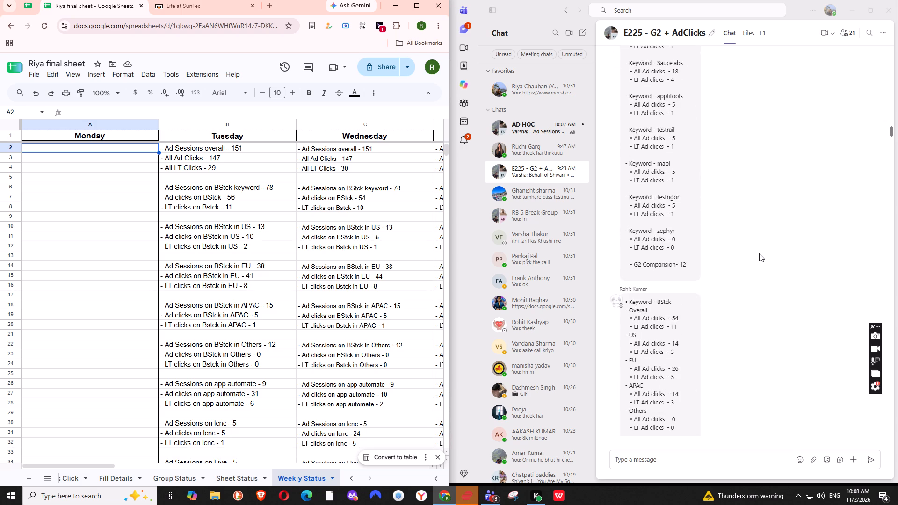
pyautogui.scroll(4, 768, 260)
pyautogui.scroll(-1, 756, 292)
pyautogui.scroll(6, 756, 292)
pyautogui.scroll(-2, 758, 310)
pyautogui.scroll(2, 757, 306)
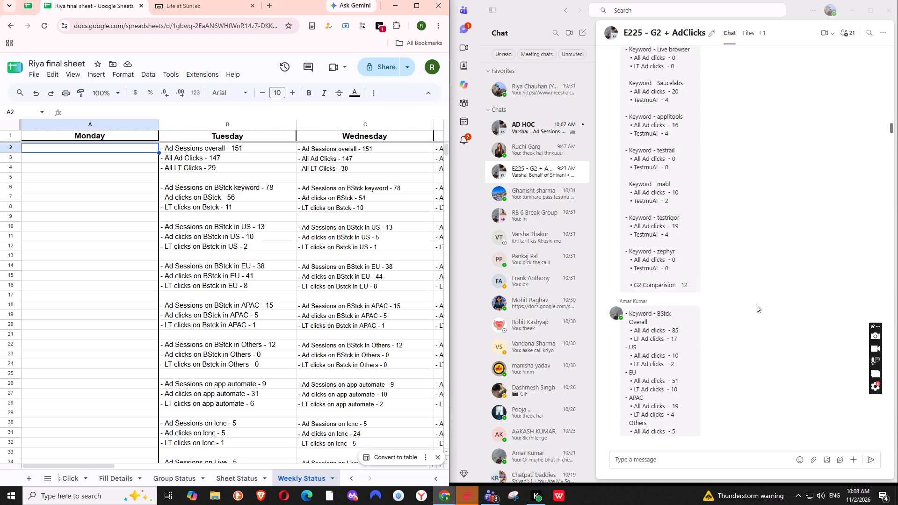
pyautogui.scroll(9, 756, 304)
pyautogui.scroll(-2, 749, 291)
pyautogui.scroll(15, 749, 290)
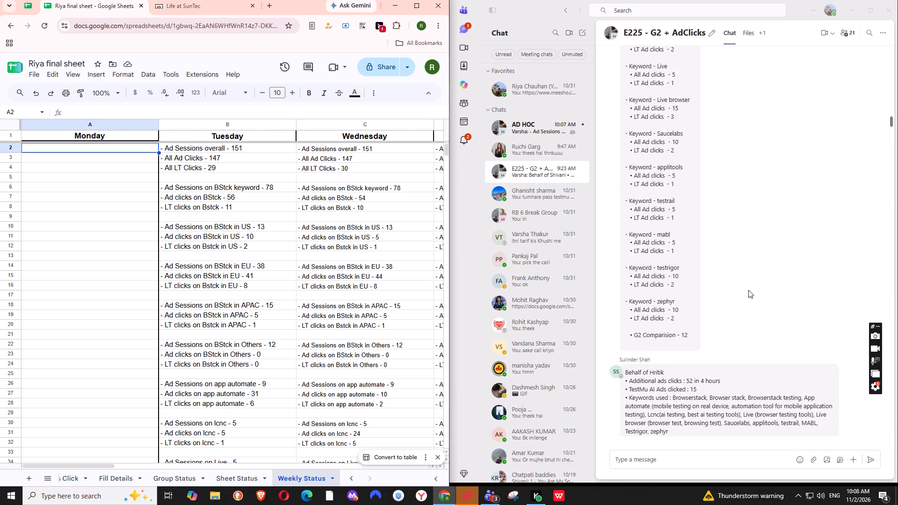
pyautogui.scroll(-5, 751, 290)
pyautogui.scroll(16, 755, 292)
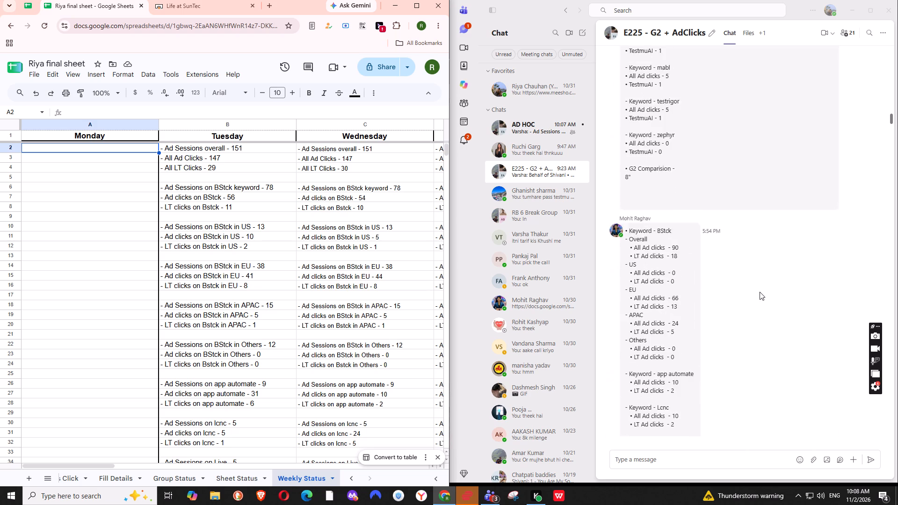
pyautogui.scroll(11, 760, 292)
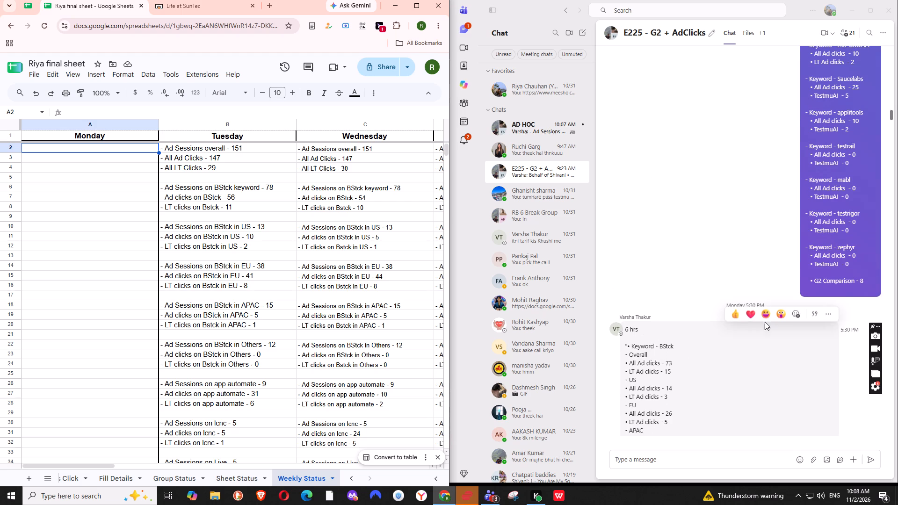
pyautogui.scroll(11, 703, 306)
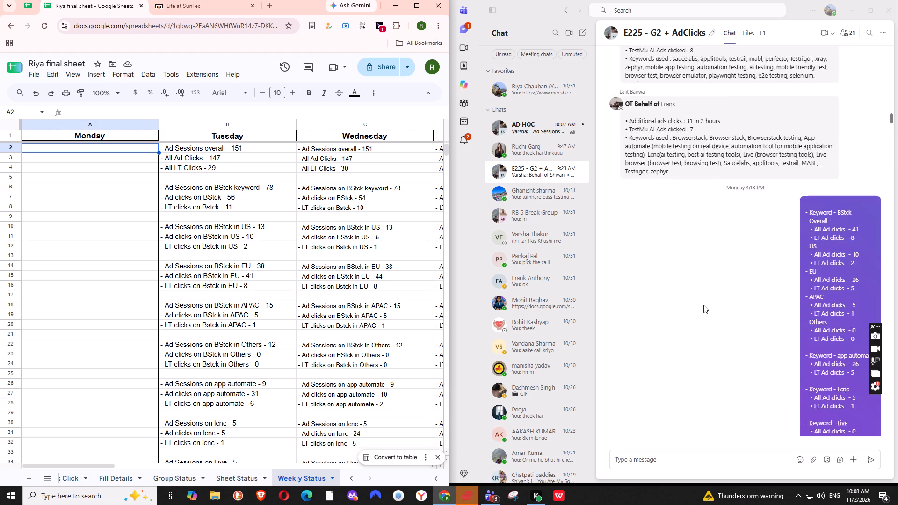
pyautogui.scroll(2, 703, 305)
pyautogui.scroll(-1, 703, 305)
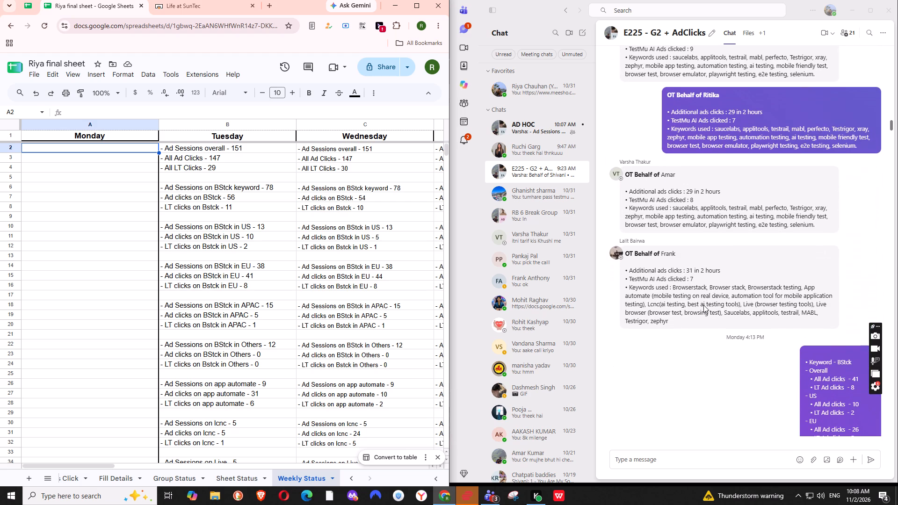
pyautogui.scroll(-5, 703, 305)
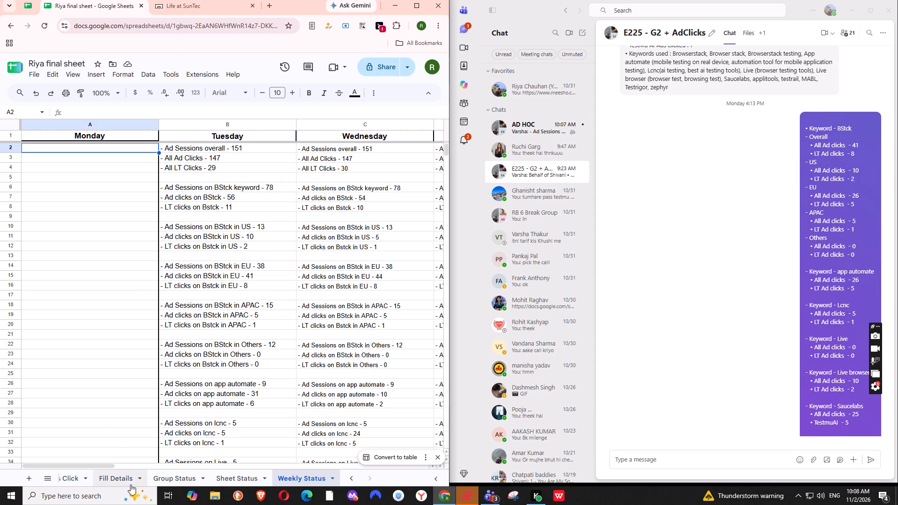
# On the Ads Click sheet, set the Testmu value for Browserstack UK to 5.
pyautogui.click(173, 478)
pyautogui.click(102, 478)
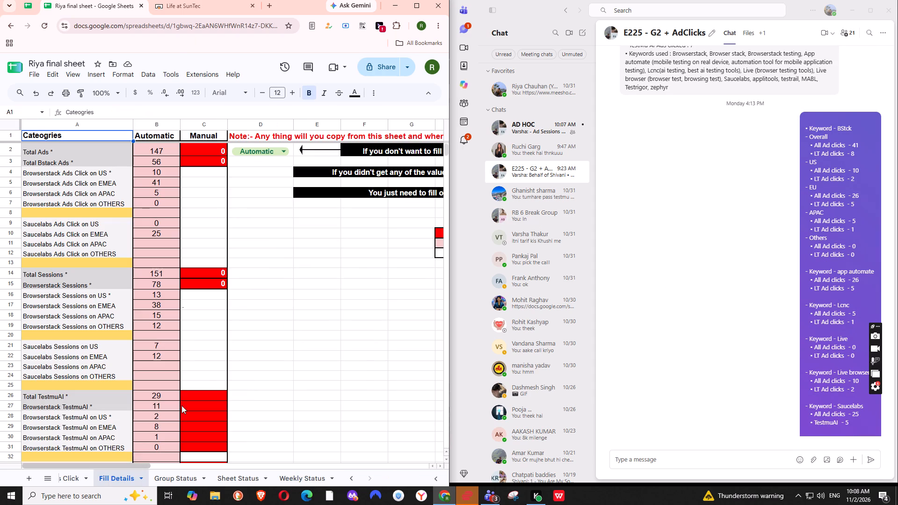
pyautogui.click(69, 476)
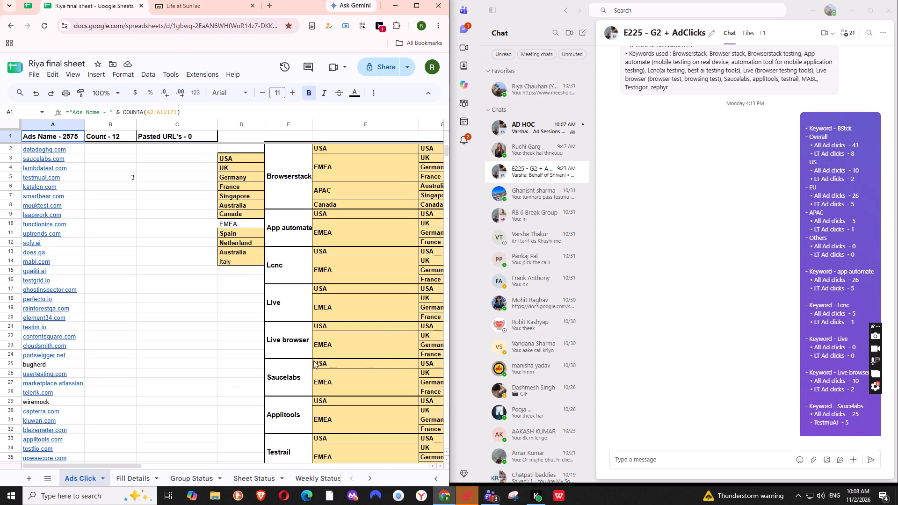
pyautogui.moveTo(133, 467); pyautogui.dragTo(177, 473)
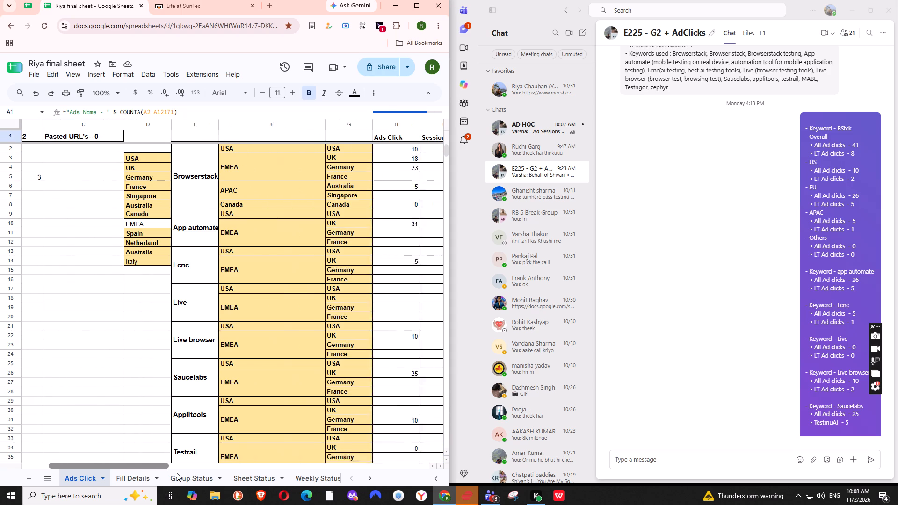
pyautogui.moveTo(177, 473); pyautogui.dragTo(201, 477)
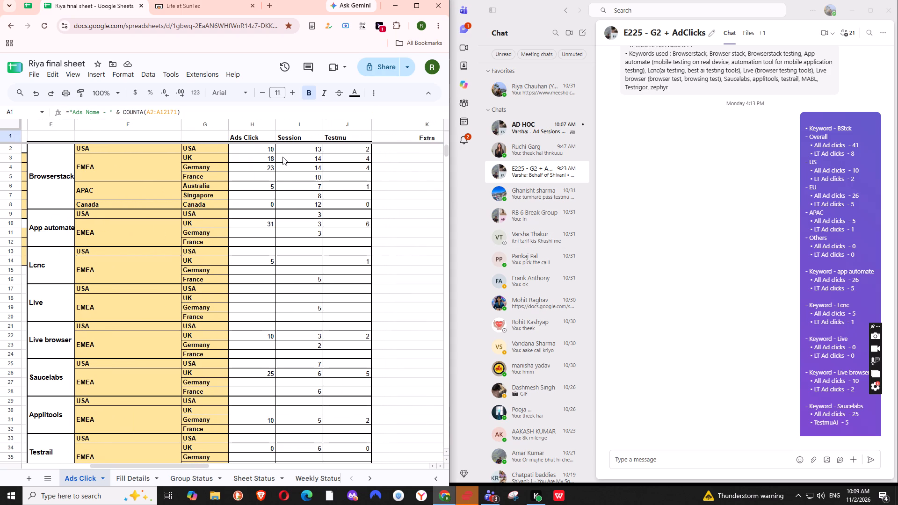
pyautogui.click(271, 161)
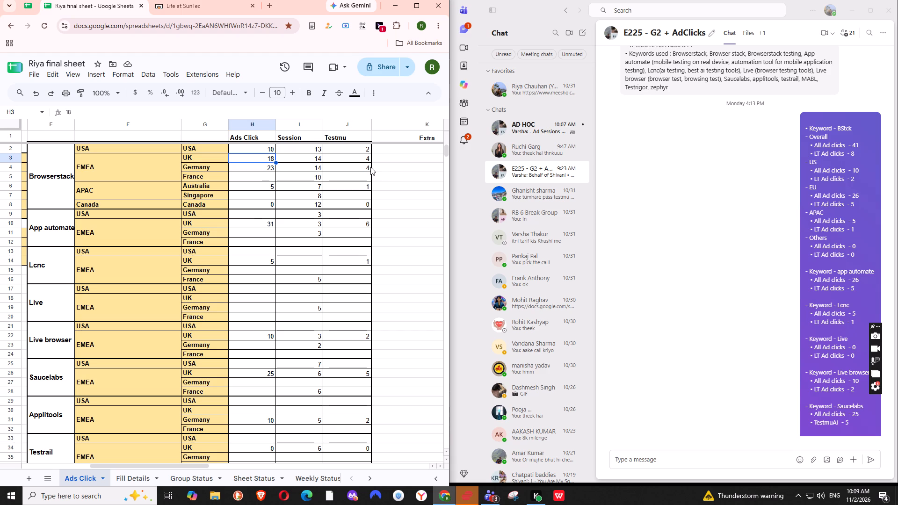
pyautogui.click(364, 162)
pyautogui.press('5')
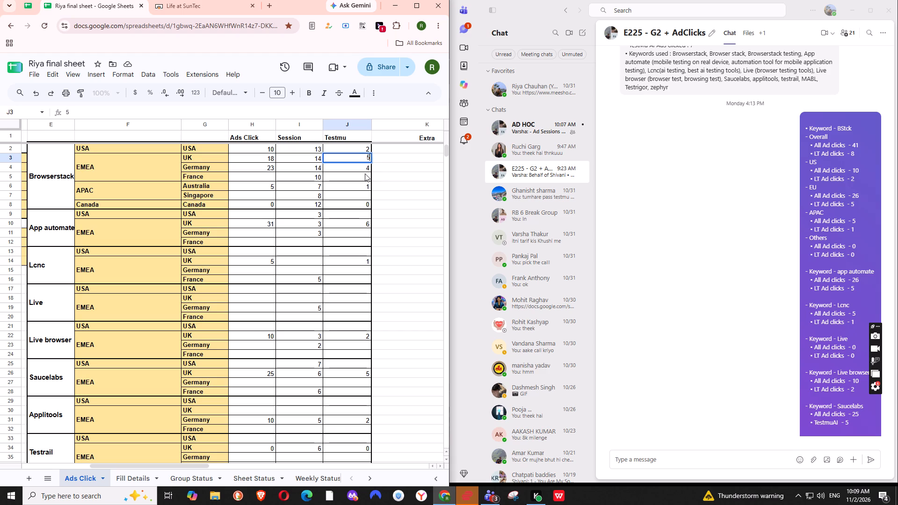
pyautogui.click(361, 167)
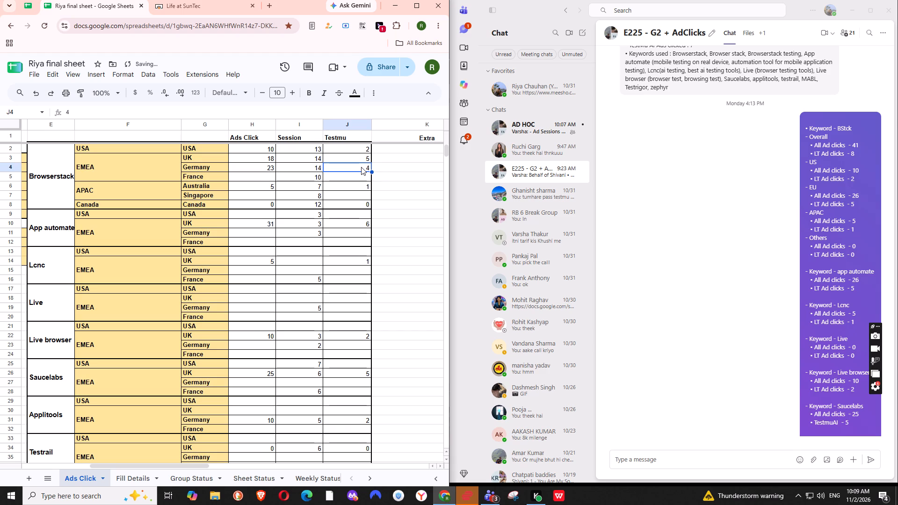
# Set the Browserstack UK Ads Click value to 26 and clear the Browserstack Germany Testmu and Ads Click values.
pyautogui.press('Delete')
pyautogui.click(268, 161)
pyautogui.write('26')
pyautogui.click(261, 162)
pyautogui.click(267, 170)
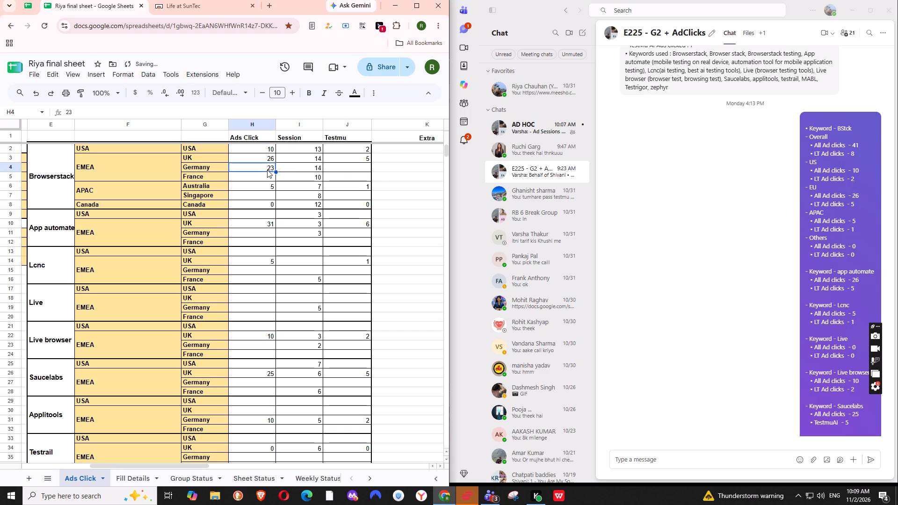
pyautogui.press('Delete')
pyautogui.click(280, 212)
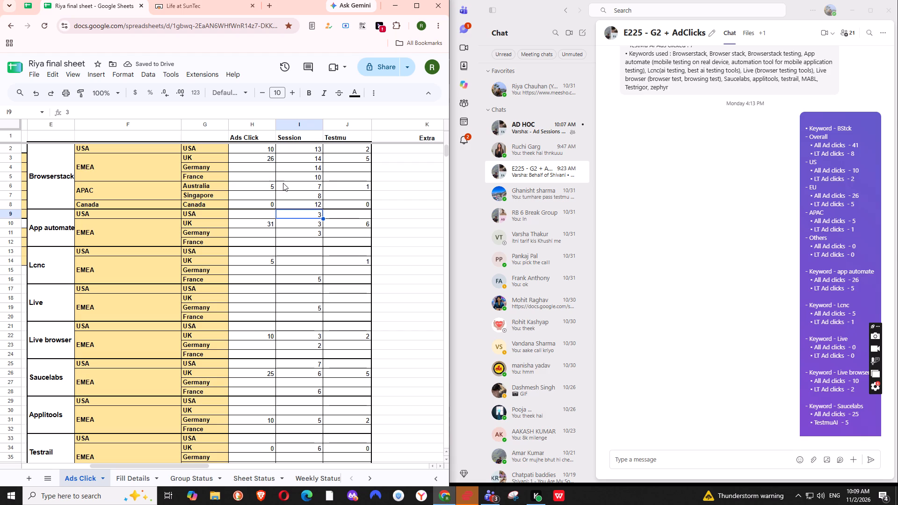
# Set the App automate UK values to 26 for Ads Click and 5 for Testmu.
pyautogui.click(266, 224)
pyautogui.write('26')
pyautogui.click(364, 223)
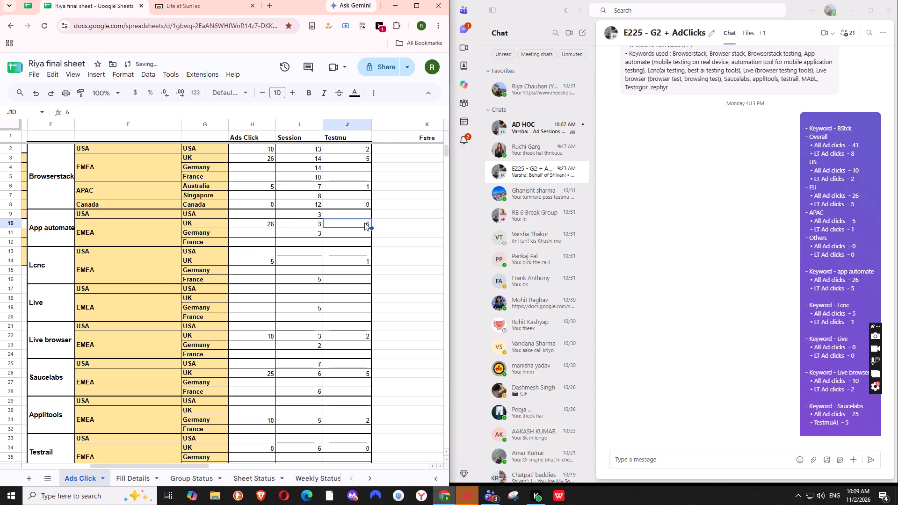
pyautogui.press('5')
pyautogui.click(364, 252)
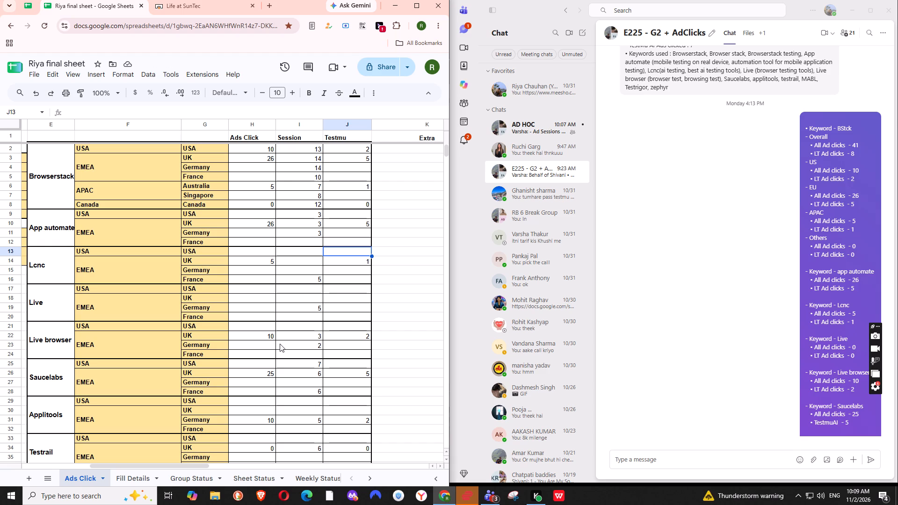
# Compare the Lcnc through Zephyr rows with the remaining keywords in Monday's ad-click report in the Teams chat.
pyautogui.scroll(-1, 280, 344)
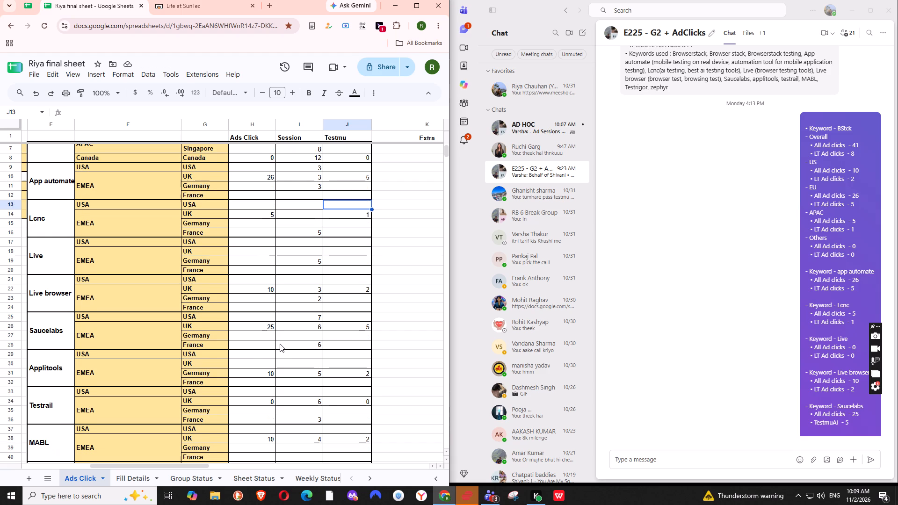
pyautogui.scroll(-1, 280, 344)
pyautogui.scroll(-1, 844, 338)
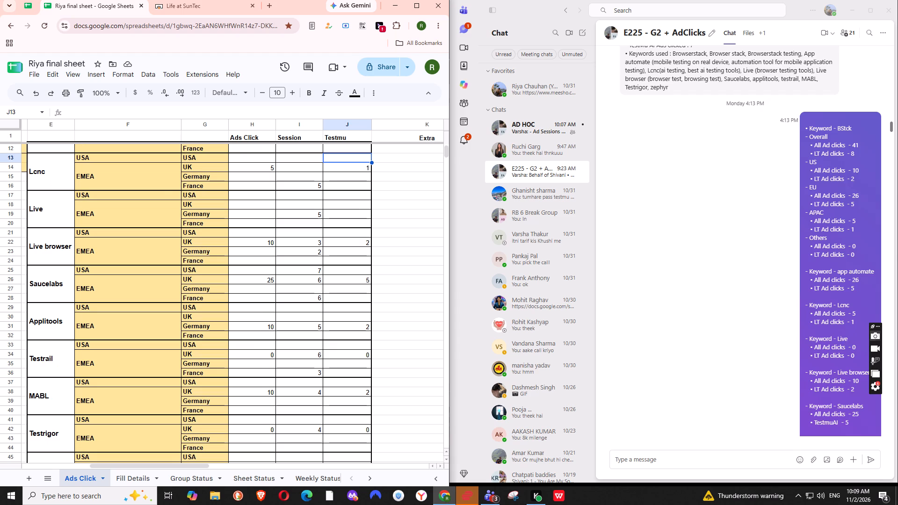
pyautogui.scroll(-2, 844, 338)
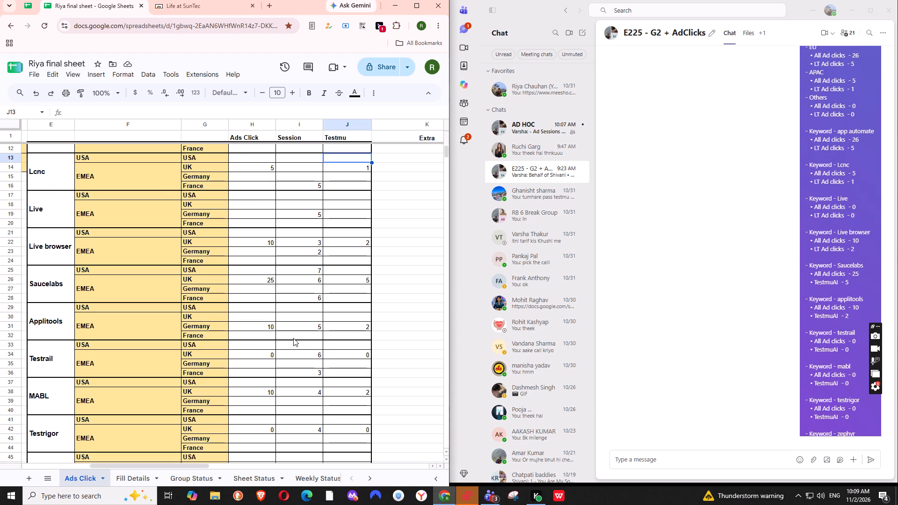
pyautogui.scroll(-2, 293, 338)
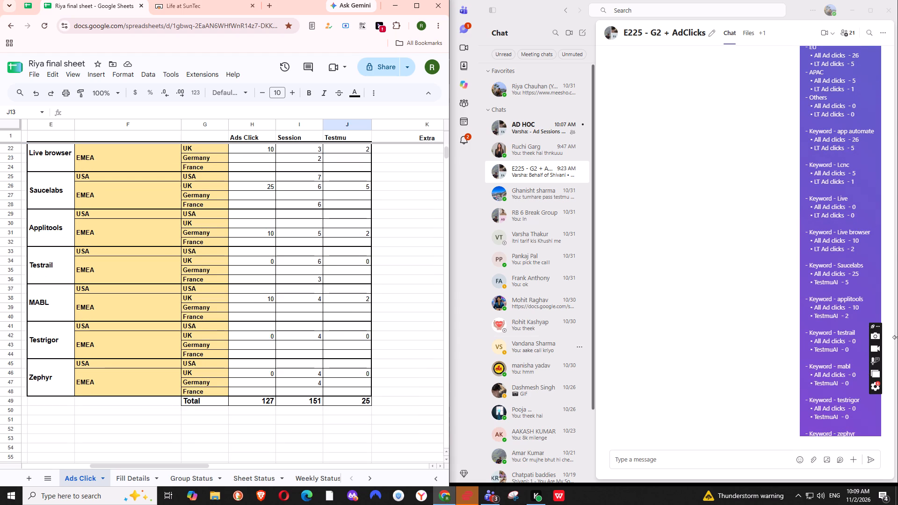
pyautogui.scroll(-5, 897, 336)
pyautogui.scroll(-4, 836, 313)
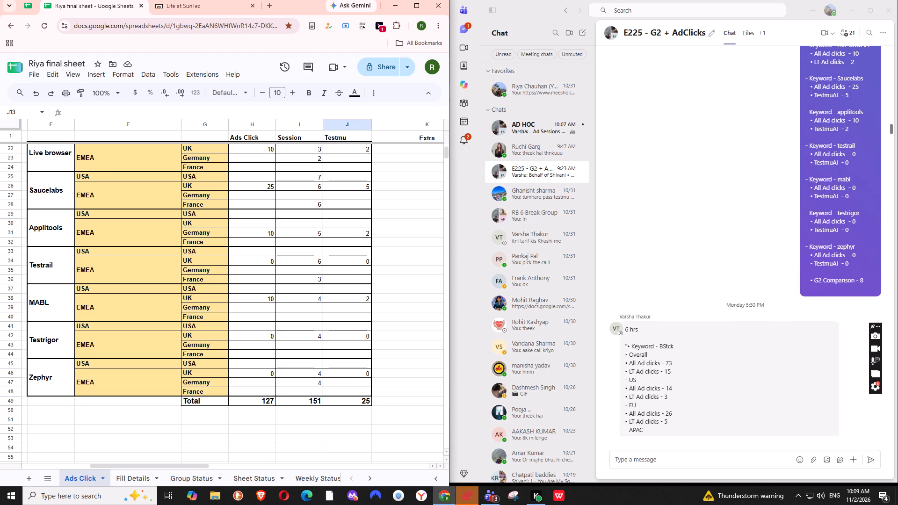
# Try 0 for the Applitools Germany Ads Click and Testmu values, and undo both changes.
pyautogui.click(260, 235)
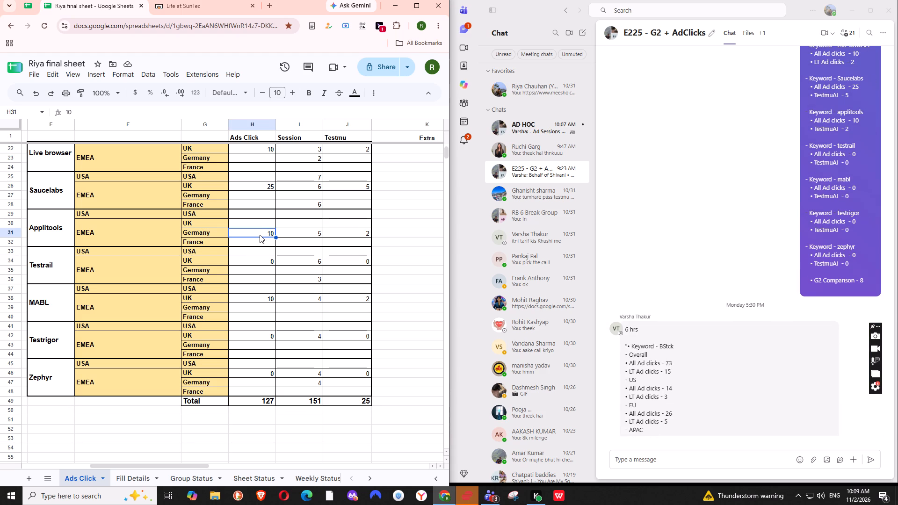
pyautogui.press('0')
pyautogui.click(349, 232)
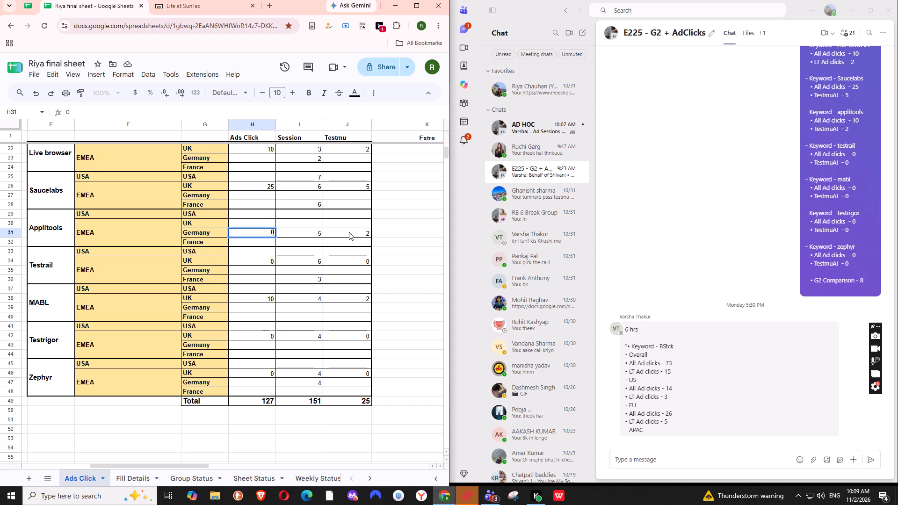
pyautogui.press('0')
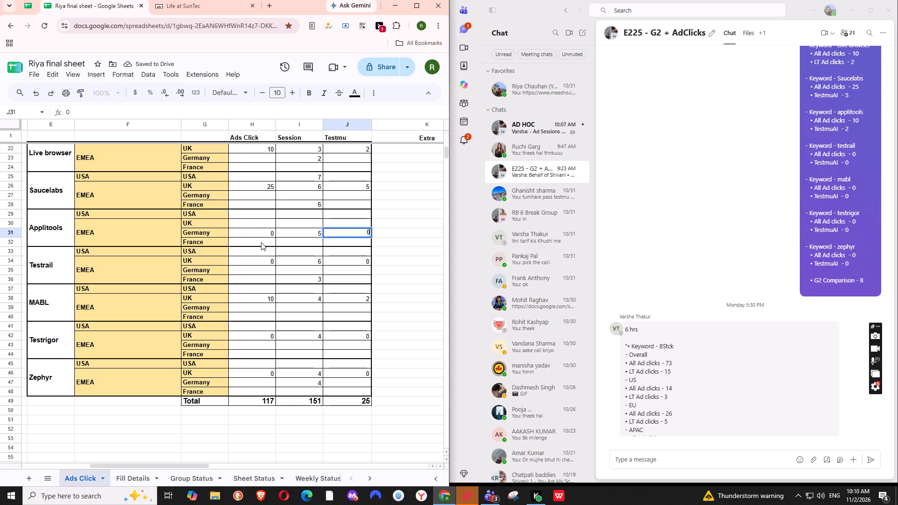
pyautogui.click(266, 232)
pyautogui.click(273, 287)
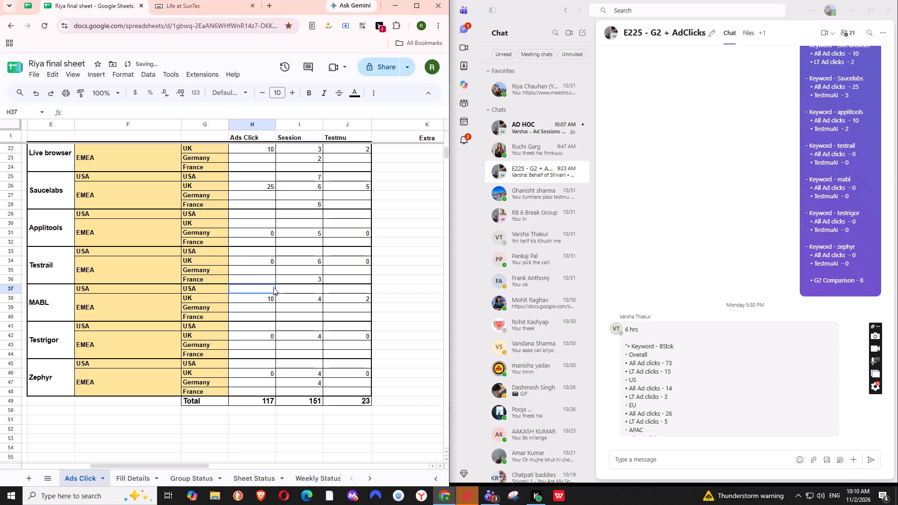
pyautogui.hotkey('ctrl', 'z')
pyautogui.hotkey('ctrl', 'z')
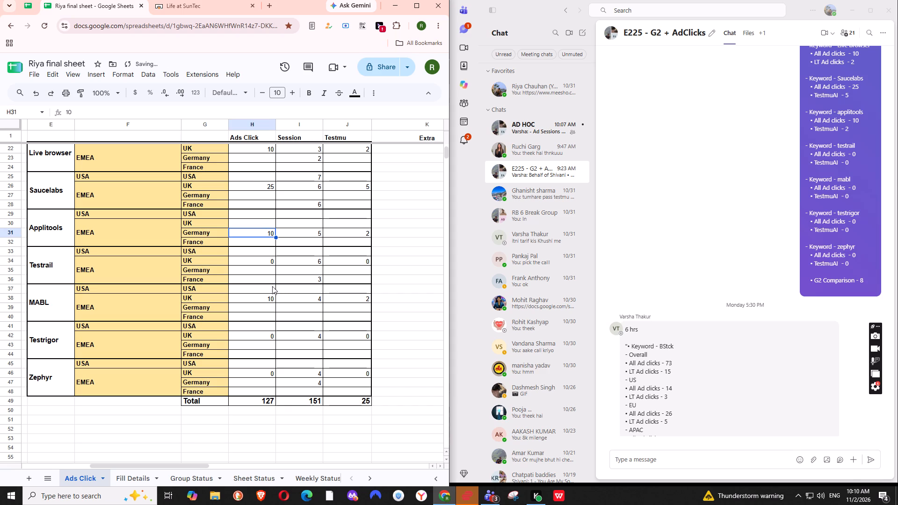
# Set both the Ads Click and Testmu values for MABL UK to 0.
pyautogui.click(272, 296)
pyautogui.press('0')
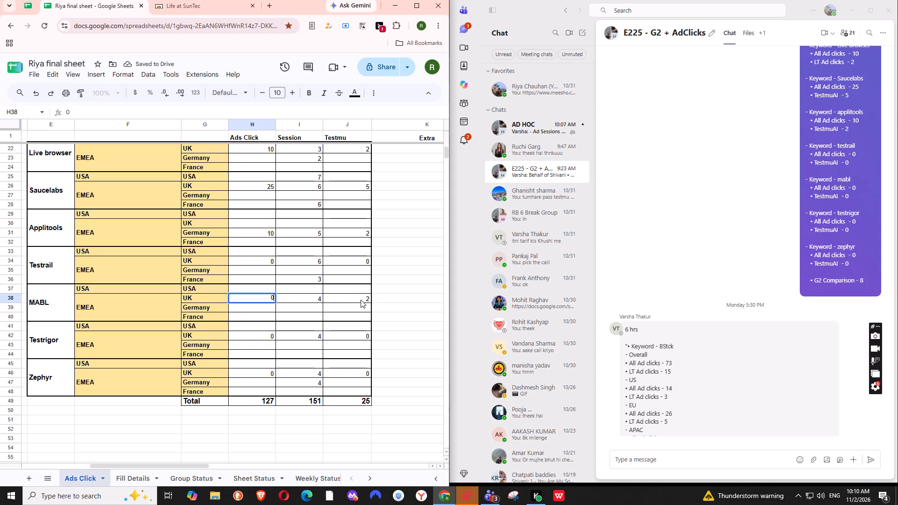
pyautogui.click(361, 300)
pyautogui.press('0')
pyautogui.click(304, 368)
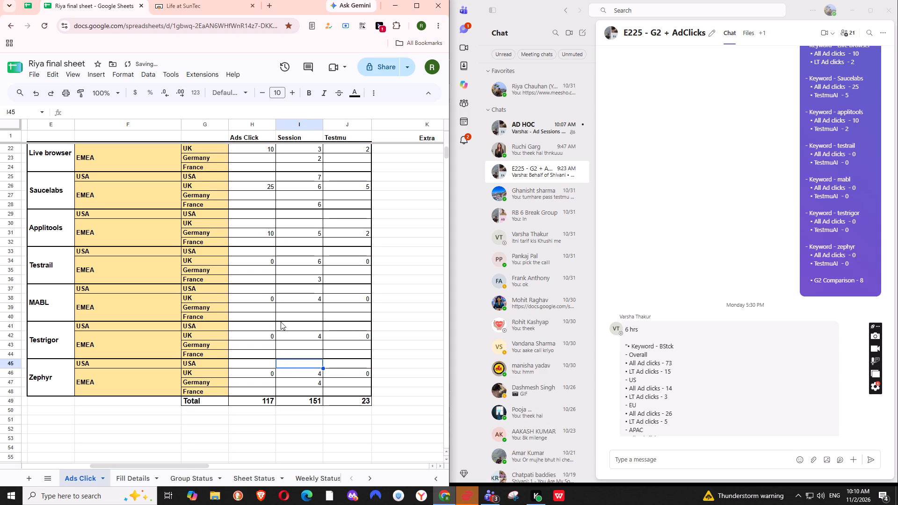
# Maximise the browser, review the Weekly Status, Sheet Status, Fill Details and Group Status sheets, and reload the spreadsheet on Group Status.
pyautogui.scroll(6, 279, 316)
pyautogui.click(310, 479)
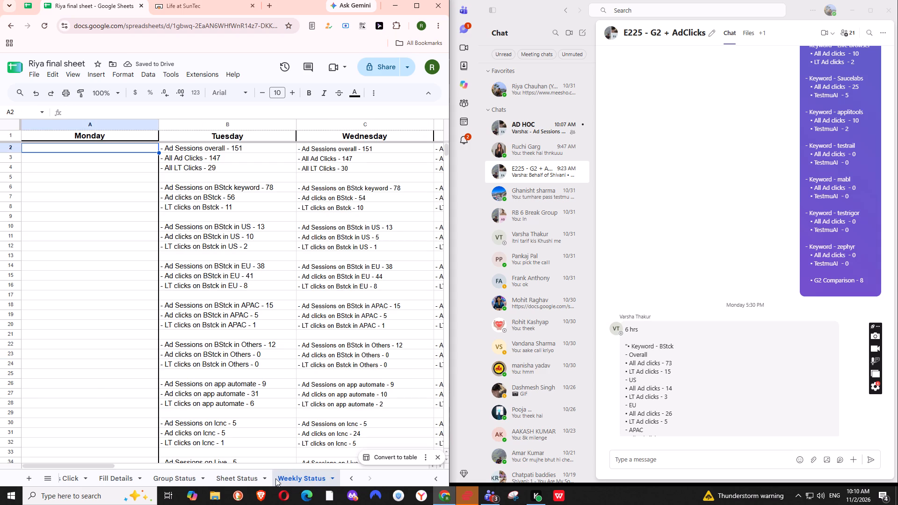
pyautogui.click(235, 477)
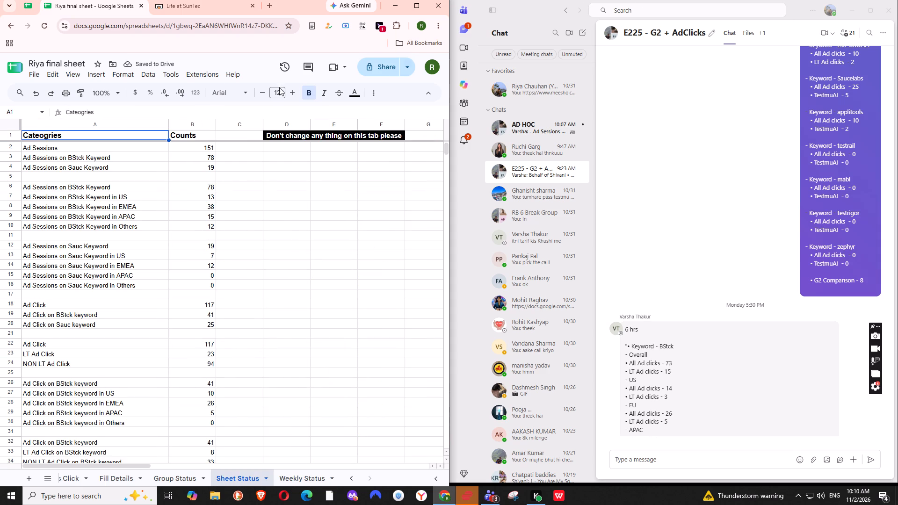
pyautogui.click(415, 7)
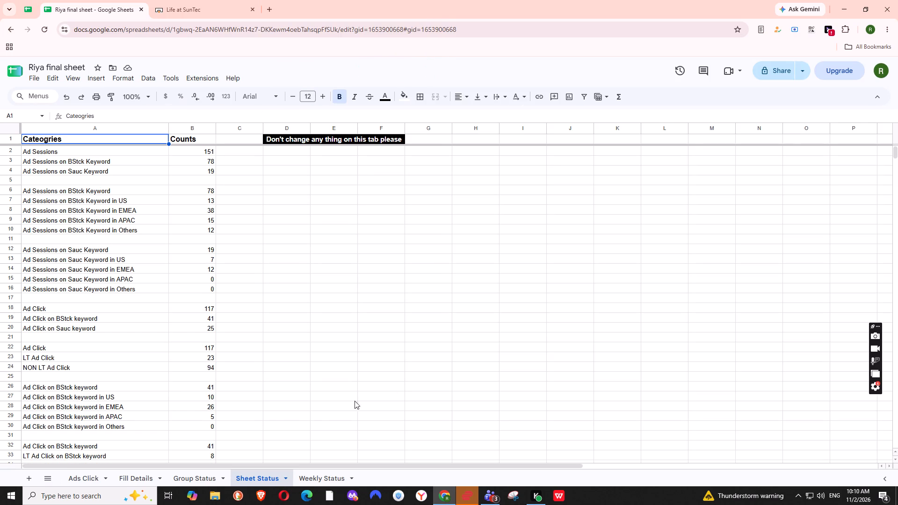
pyautogui.click(133, 475)
pyautogui.click(190, 474)
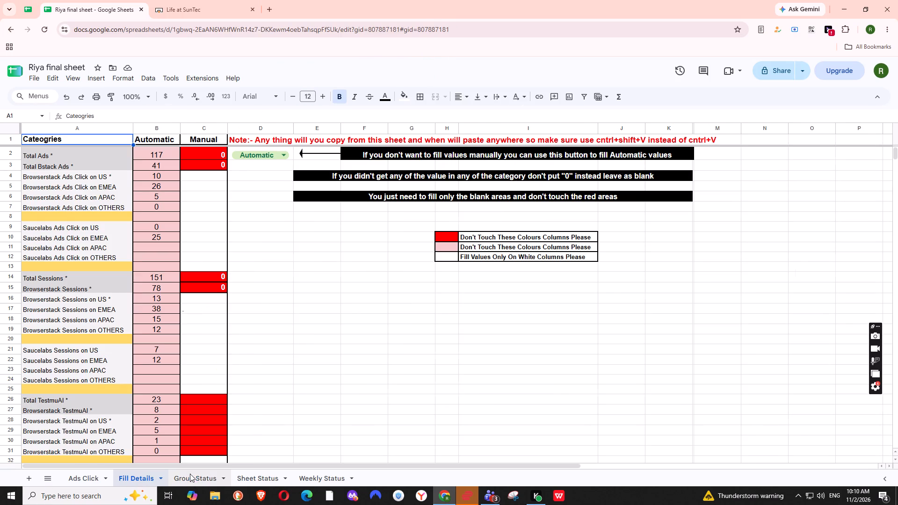
pyautogui.scroll(15, 349, 351)
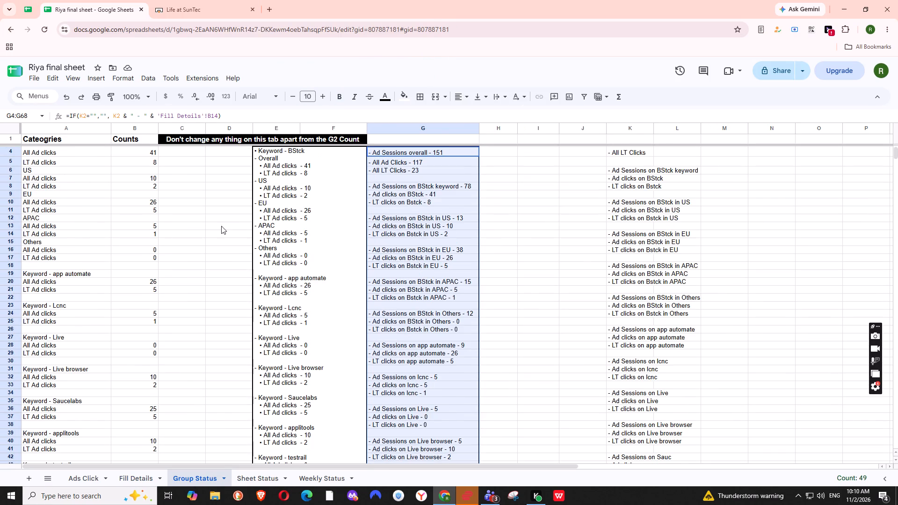
pyautogui.click(42, 28)
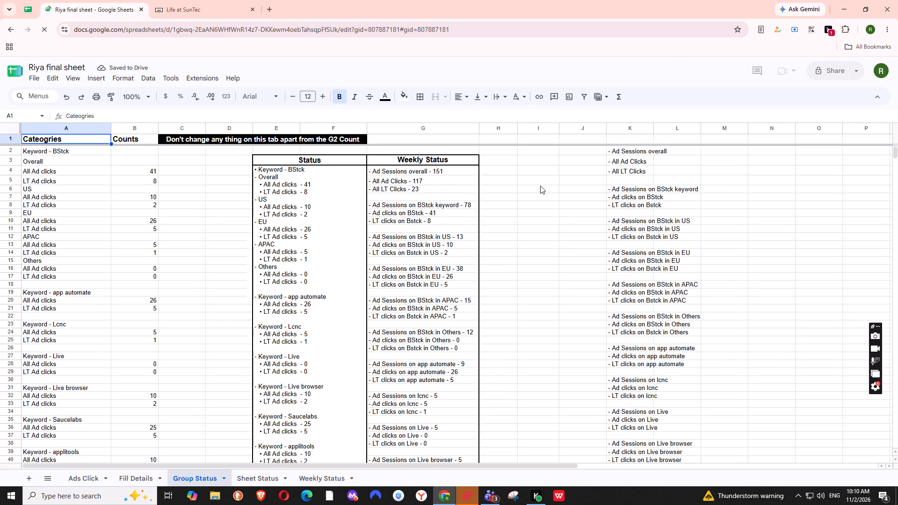
pyautogui.click(28, 7)
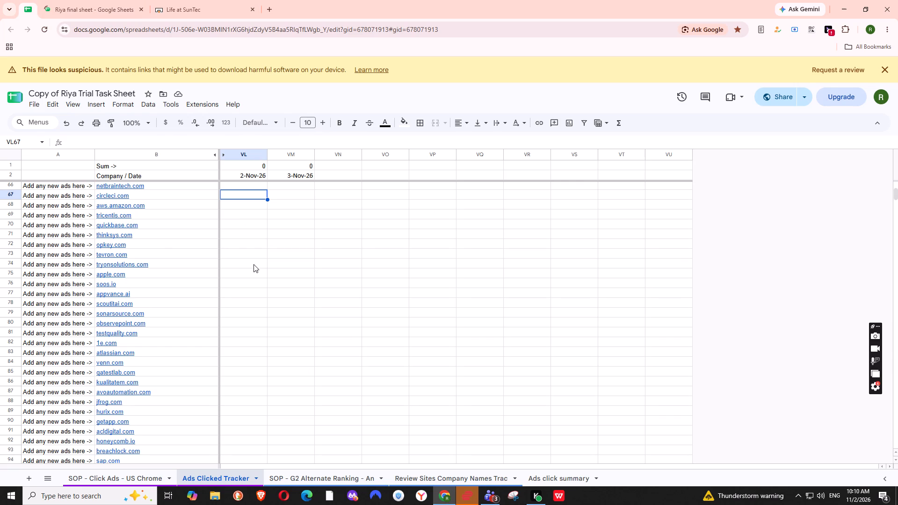
pyautogui.click(116, 2)
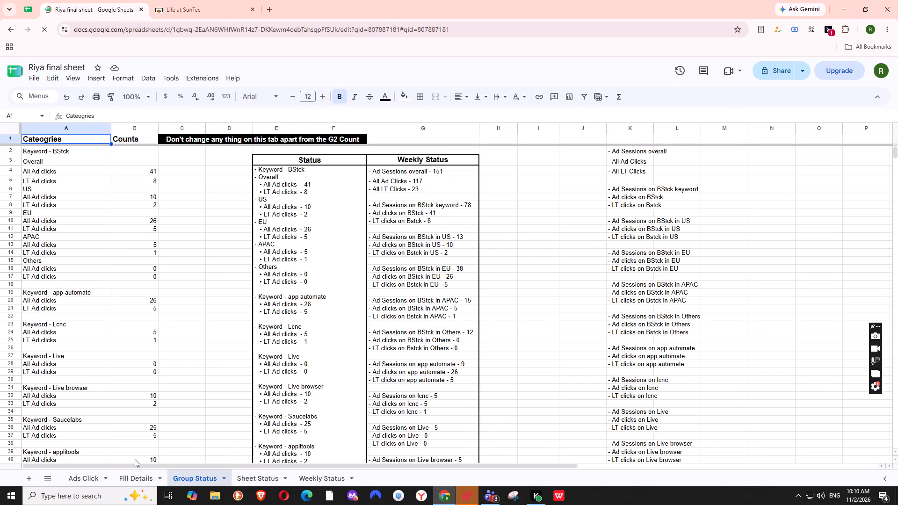
# On the Ads Click sheet, set the Browserstack Session values to 10 for USA, UK and Canada, and 8 for Germany.
pyautogui.click(88, 473)
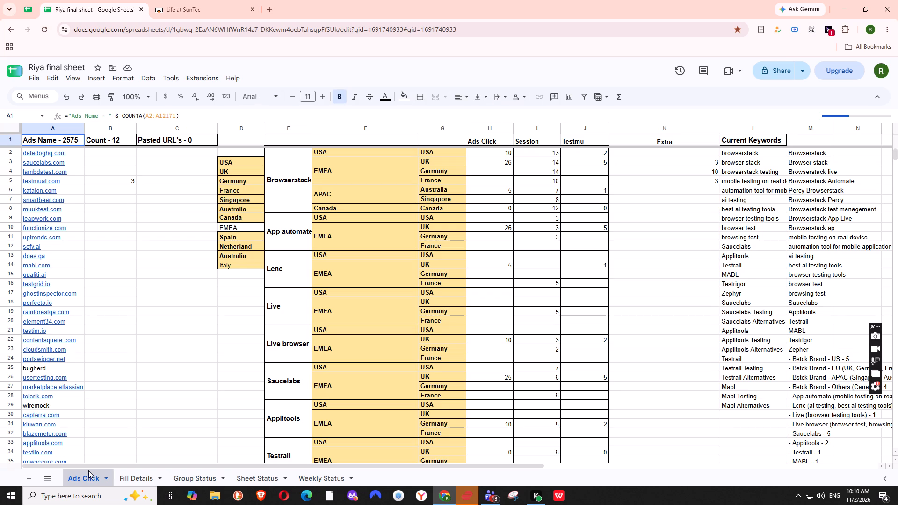
pyautogui.click(554, 163)
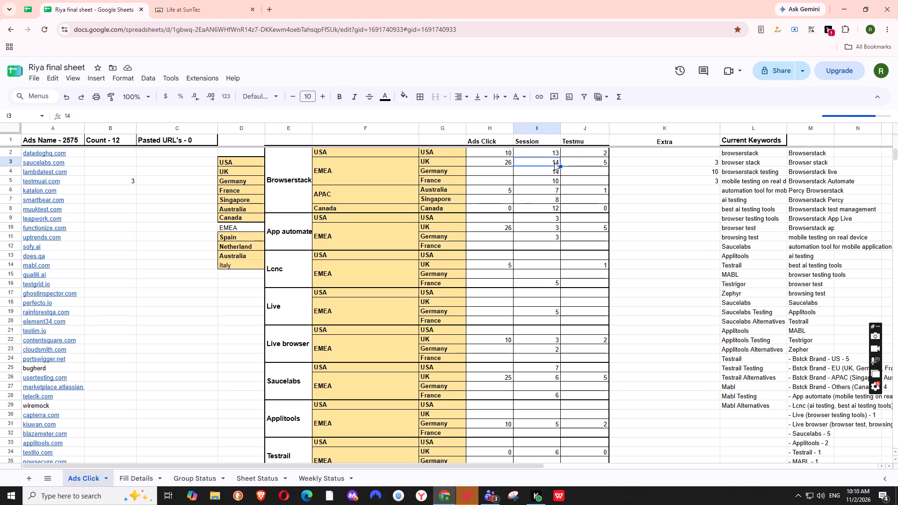
pyautogui.press('1')
pyautogui.press('0')
pyautogui.click(556, 172)
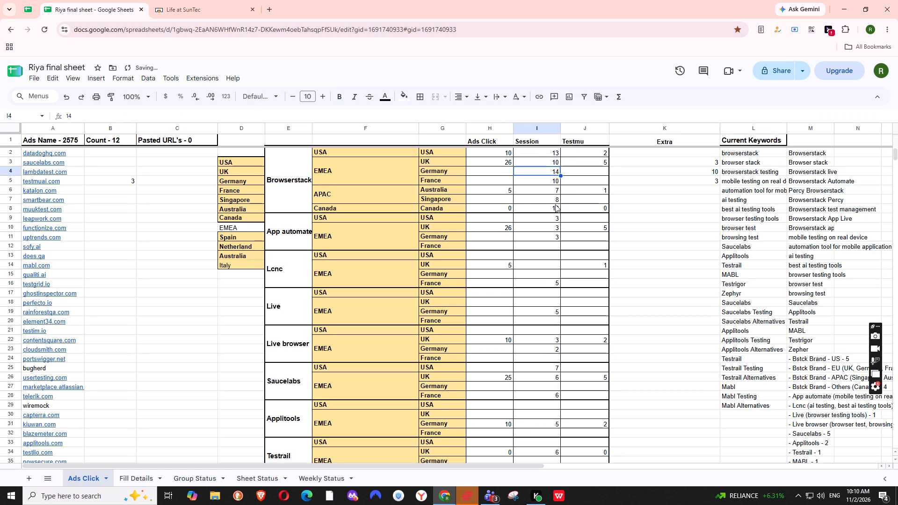
pyautogui.press('8')
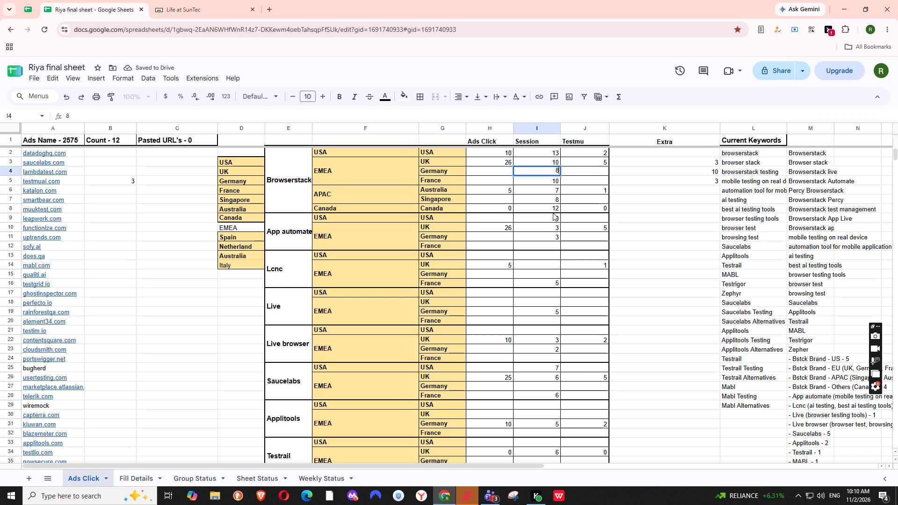
pyautogui.click(555, 205)
pyautogui.click(550, 152)
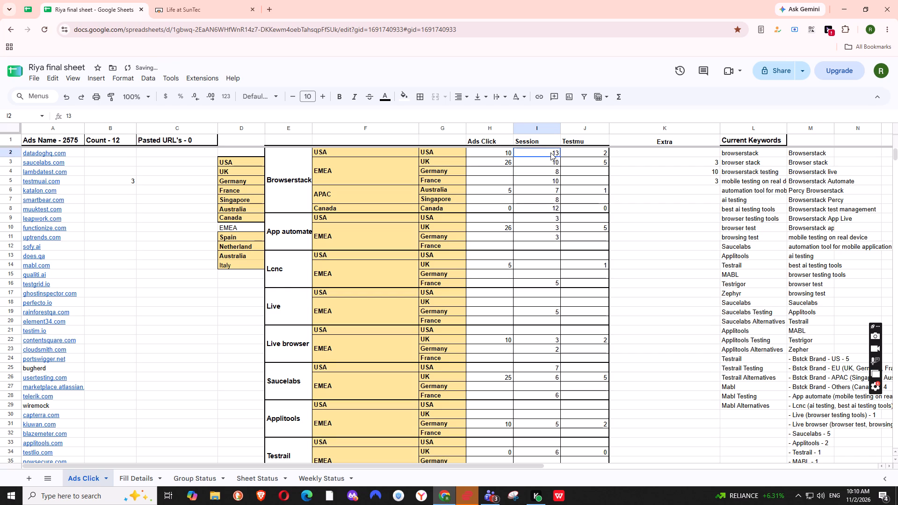
pyautogui.press('1')
pyautogui.press('0')
pyautogui.click(562, 199)
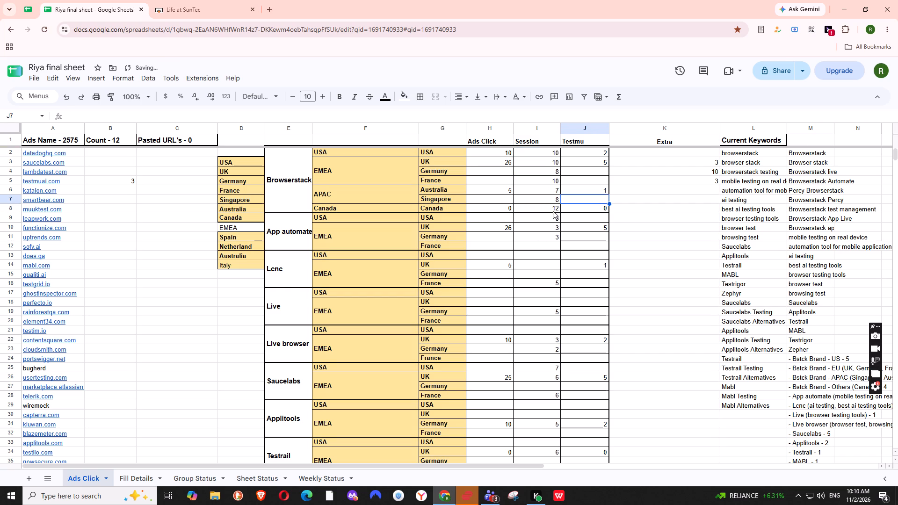
pyautogui.click(551, 208)
pyautogui.press('1')
pyautogui.press('0')
pyautogui.click(551, 234)
pyautogui.scroll(-5, 551, 234)
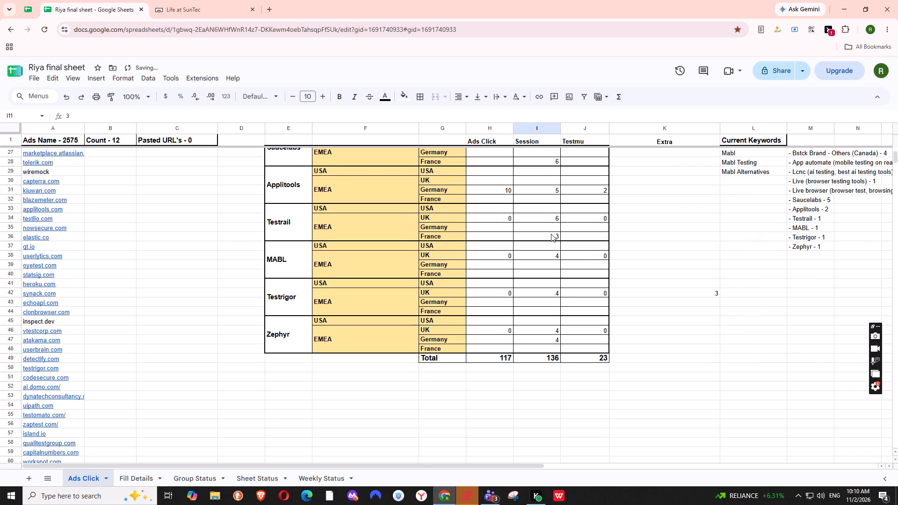
pyautogui.scroll(5, 551, 234)
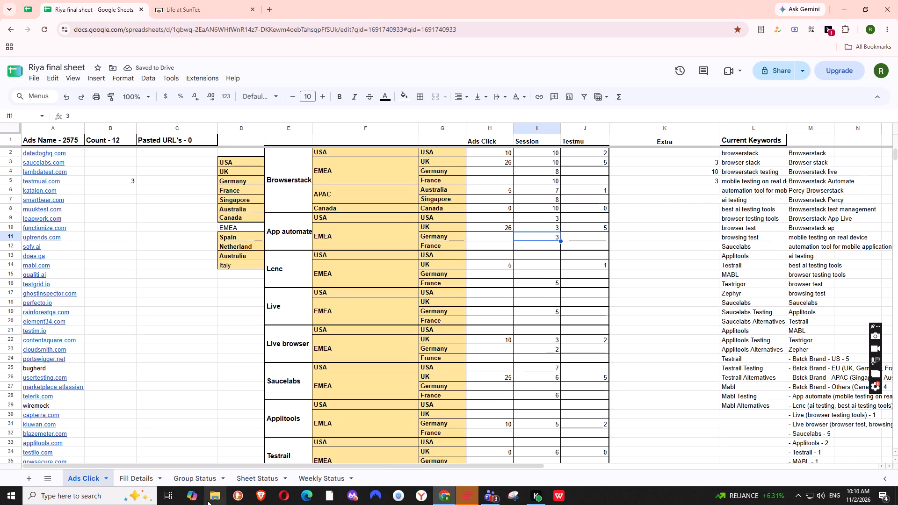
# On the Group Status sheet, copy the whole Weekly Status list from Ad Sessions overall through G2 Comparisons (G4:G68).
pyautogui.click(196, 474)
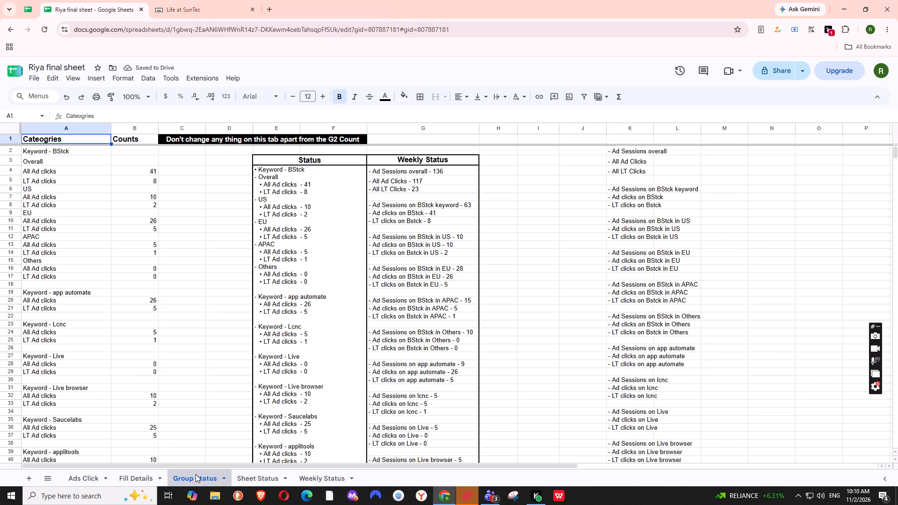
pyautogui.click(406, 170)
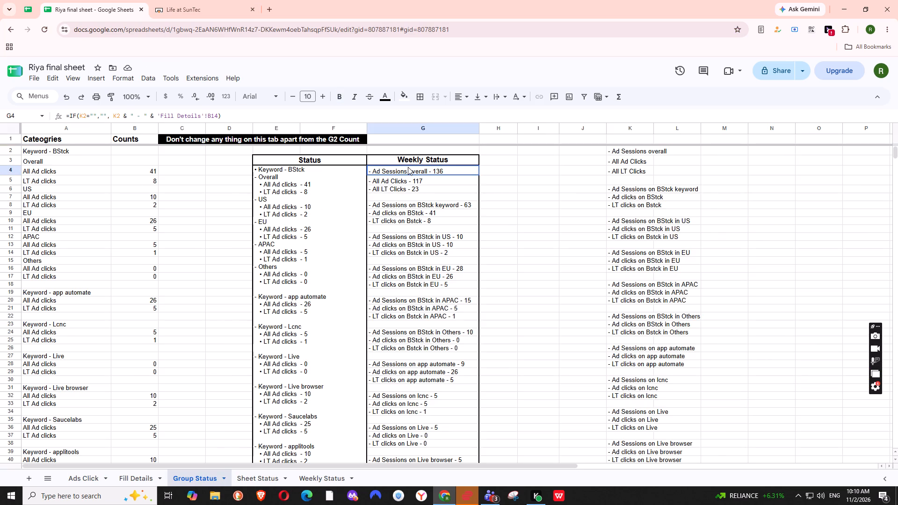
pyautogui.hotkey('ctrl', 'shift', 'Down')
pyautogui.hotkey('ctrl', 'shift', 'Down')
pyautogui.hotkey('ctrl', 'shift', 'Down')
pyautogui.hotkey('ctrl', 'shift', 'Down')
pyautogui.hotkey('ctrl', 'shift', 'Down')
pyautogui.hotkey('ctrl', 'shift', 'Down')
pyautogui.hotkey('ctrl', 'shift', 'Down')
pyautogui.hotkey('ctrl', 'shift', 'Down')
pyautogui.hotkey('ctrl', 'shift', 'Down')
pyautogui.hotkey('ctrl', 'shift', 'Down')
pyautogui.hotkey('ctrl', 'shift', 'Down')
pyautogui.hotkey('ctrl', 'shift', 'Down')
pyautogui.hotkey('ctrl', 'shift', 'Down')
pyautogui.hotkey('ctrl', 'shift', 'Down')
pyautogui.hotkey('ctrl', 'shift', 'Down')
pyautogui.hotkey('ctrl', 'shift', 'Down')
pyautogui.hotkey('ctrl', 'shift', 'Down')
pyautogui.hotkey('ctrl', 'shift', 'Down')
pyautogui.hotkey('ctrl', 'shift', 'Down')
pyautogui.hotkey('ctrl', 'shift', 'Down')
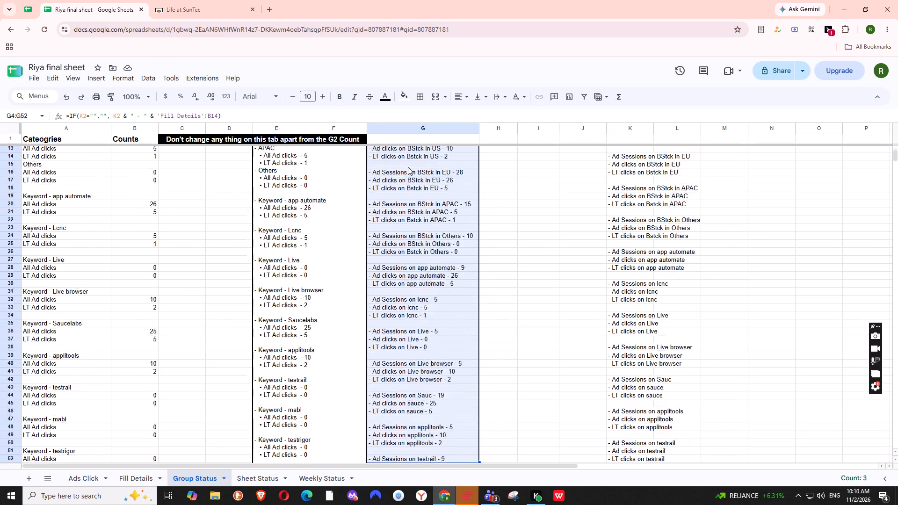
pyautogui.hotkey('ctrl', 'shift', 'Down')
pyautogui.hotkey('ctrl', 'shift', 'Down')
pyautogui.hotkey('ctrl', 'shift', 'Down')
pyautogui.hotkey('ctrl', 'shift', 'Down')
pyautogui.hotkey('ctrl', 'shift', 'Up')
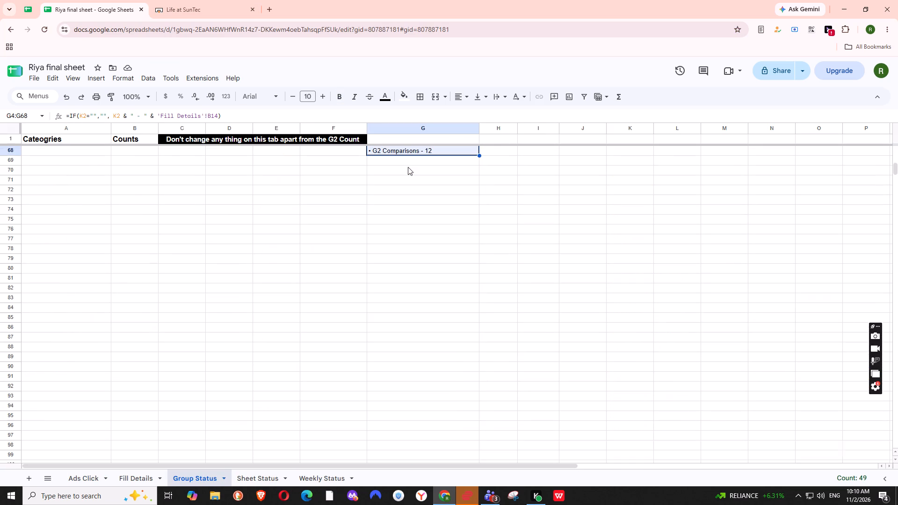
pyautogui.hotkey('ctrl', 'c')
pyautogui.hotkey('ctrl', 'c')
pyautogui.hotkey('ctrl', 'c')
pyautogui.hotkey('ctrl', 'c')
pyautogui.hotkey('ctrl', 'c')
# Paste the copied status as values only into the Monday column of the Weekly Status sheet, starting at A2.
pyautogui.click(311, 474)
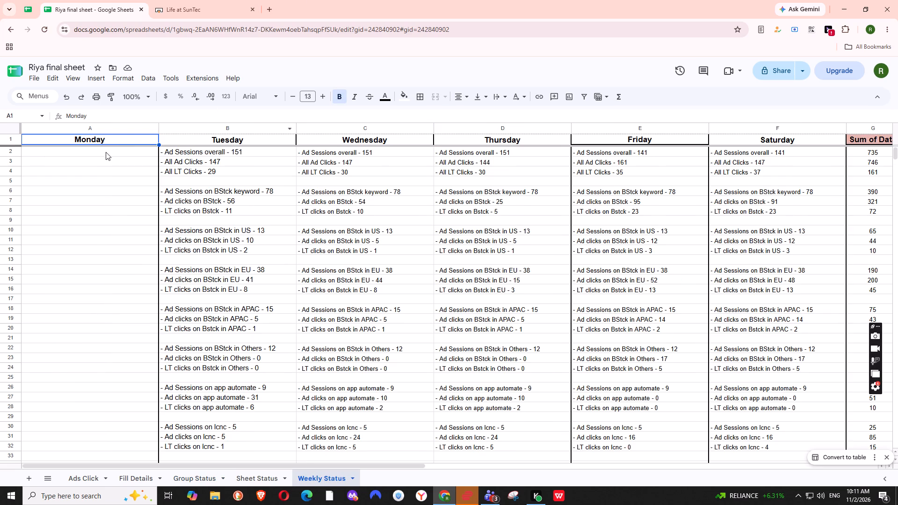
pyautogui.click(106, 152)
pyautogui.hotkey('ctrl', 'shift', 'v')
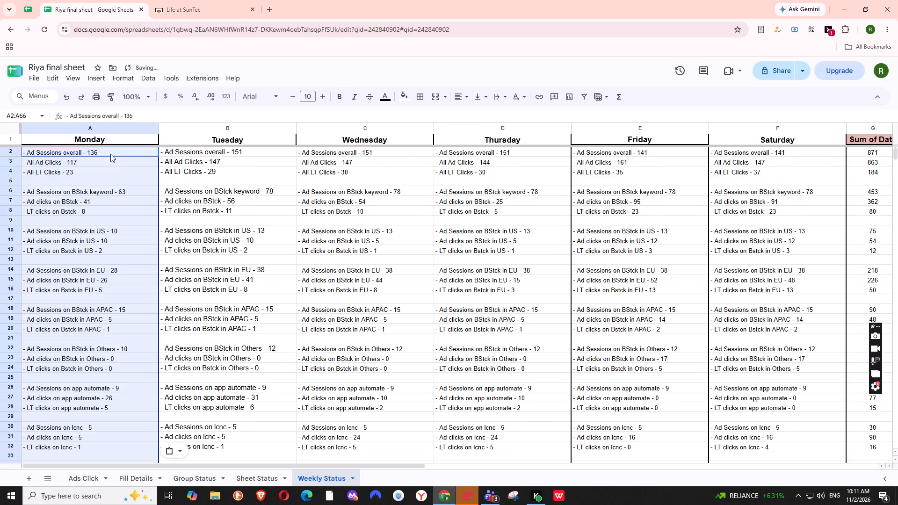
pyautogui.click(205, 296)
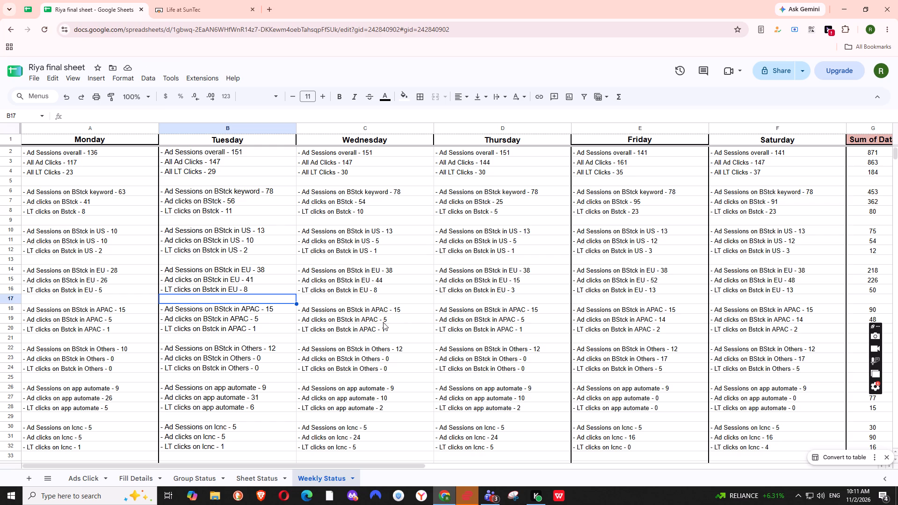
# Copy the Full Status column on the Weekly Status sheet, from Ad Sessions overall through G2 Comparisons (H2:H66).
pyautogui.scroll(-3, 264, 420)
pyautogui.moveTo(383, 465); pyautogui.dragTo(457, 465)
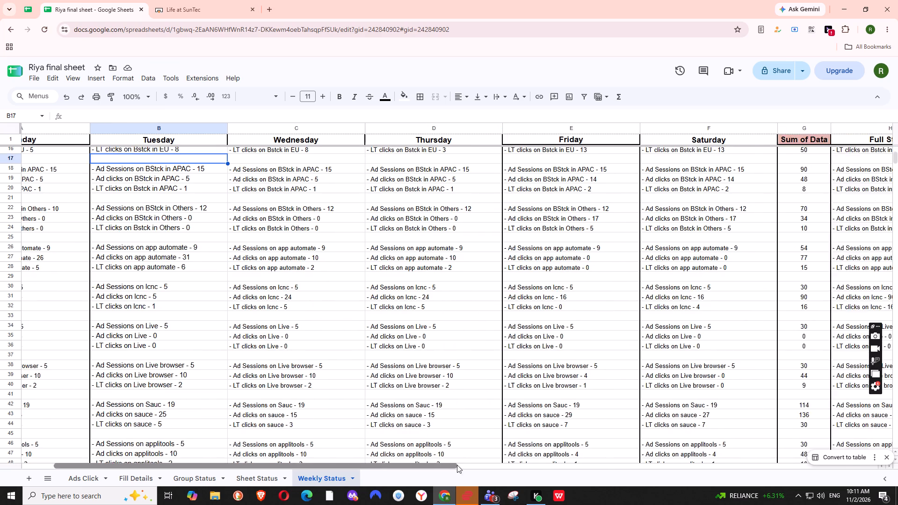
pyautogui.moveTo(457, 465); pyautogui.dragTo(498, 466)
pyautogui.scroll(9, 683, 254)
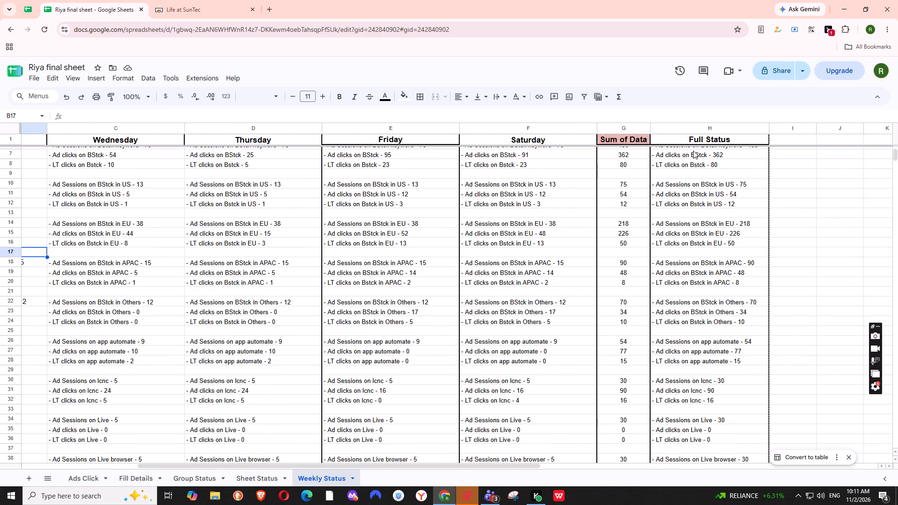
pyautogui.click(693, 151)
pyautogui.hotkey('shift', 'Down')
pyautogui.hotkey('shift', 'Down')
pyautogui.hotkey('shift', 'Down')
pyautogui.hotkey('shift', 'Down')
pyautogui.hotkey('shift', 'Down')
pyautogui.hotkey('shift', 'Down')
pyautogui.hotkey('shift', 'Down')
pyautogui.hotkey('shift', 'Down')
pyautogui.hotkey('shift', 'Down')
pyautogui.hotkey('shift', 'Down')
pyautogui.hotkey('shift', 'Down')
pyautogui.hotkey('shift', 'Down')
pyautogui.hotkey('shift', 'Down')
pyautogui.hotkey('shift', 'Down')
pyautogui.hotkey('shift', 'Down')
pyautogui.hotkey('shift', 'Down')
pyautogui.hotkey('shift', 'Down')
pyautogui.hotkey('shift', 'Down')
pyautogui.hotkey('shift', 'Down')
pyautogui.hotkey('shift', 'Down')
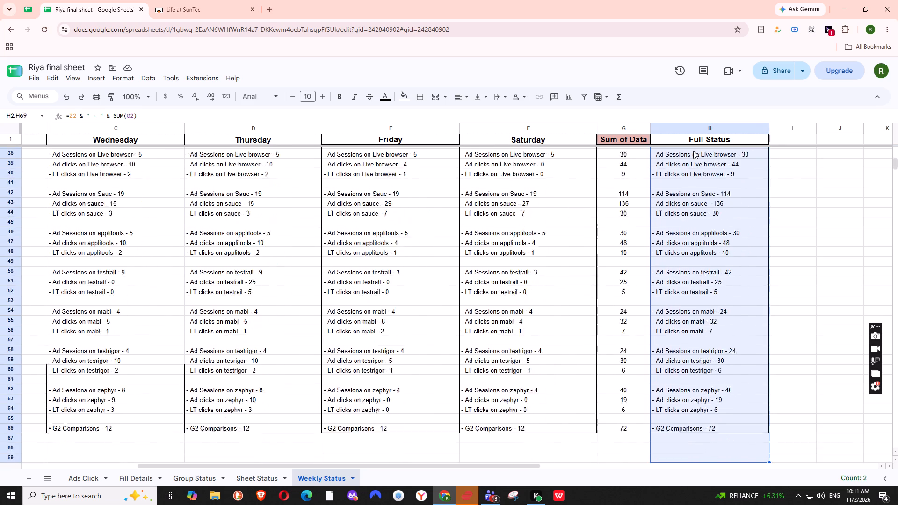
pyautogui.hotkey('shift', 'Up')
pyautogui.hotkey('shift', 'Up')
pyautogui.hotkey('shift', 'Up')
pyautogui.hotkey('shift', 'Up')
pyautogui.hotkey('shift', 'Up')
pyautogui.hotkey('shift', 'Up')
pyautogui.hotkey('shift', 'Up')
pyautogui.hotkey('shift', 'Up')
pyautogui.hotkey('shift', 'Up')
pyautogui.hotkey('shift', 'Up')
pyautogui.hotkey('shift', 'Up')
pyautogui.hotkey('shift', 'Up')
pyautogui.hotkey('shift', 'Up')
pyautogui.hotkey('shift', 'Up')
pyautogui.hotkey('shift', 'Up')
pyautogui.hotkey('shift', 'Up')
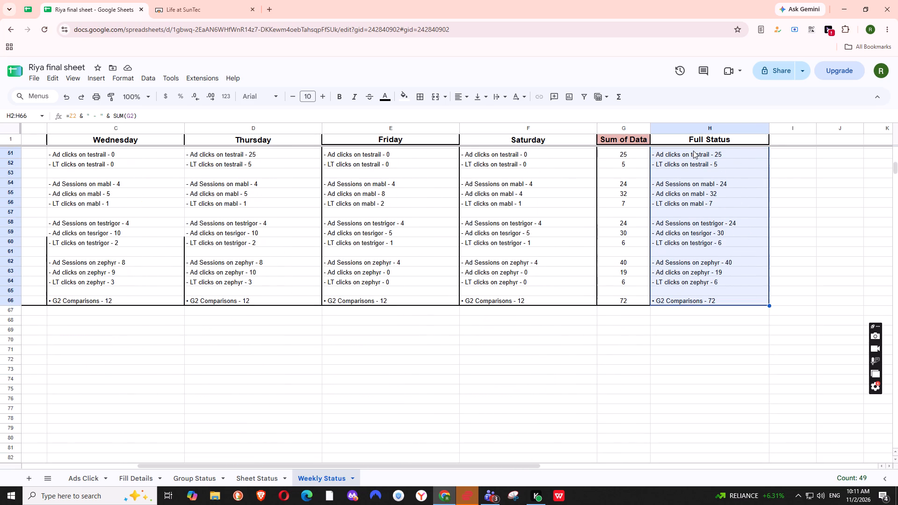
pyautogui.hotkey('ctrl', 'c')
pyautogui.hotkey('ctrl', 'c')
pyautogui.hotkey('ctrl', 'c')
pyautogui.hotkey('ctrl', 'c')
pyautogui.hotkey('ctrl', 'c')
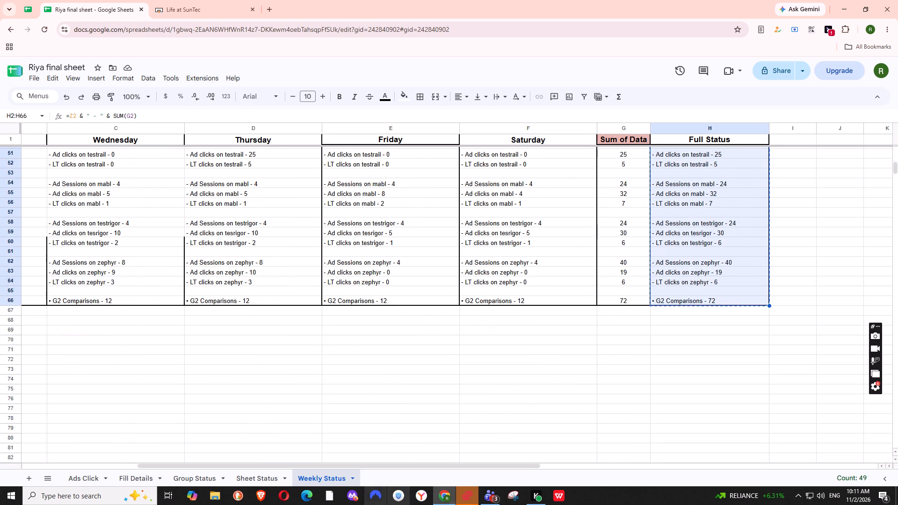
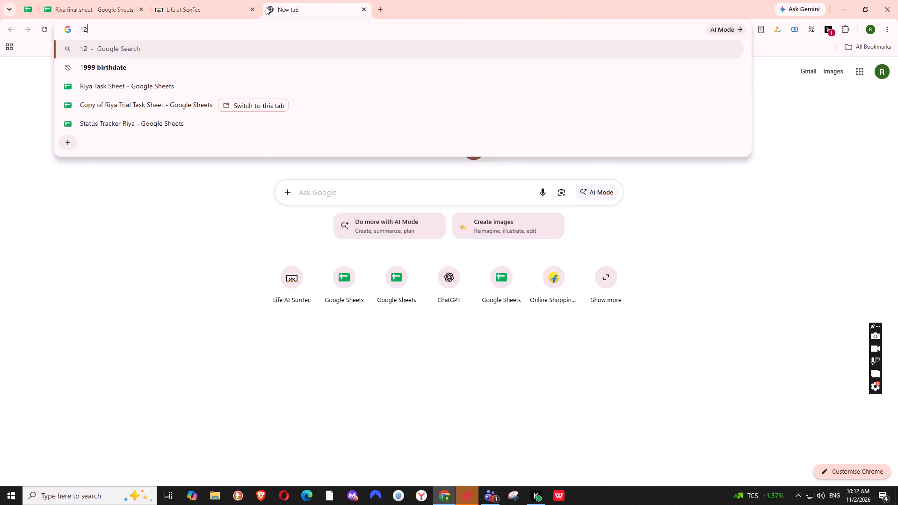
# Calculate 12*6 in the new browser tab's address bar.
pyautogui.hotkey('shift', '*')
pyautogui.press('6')
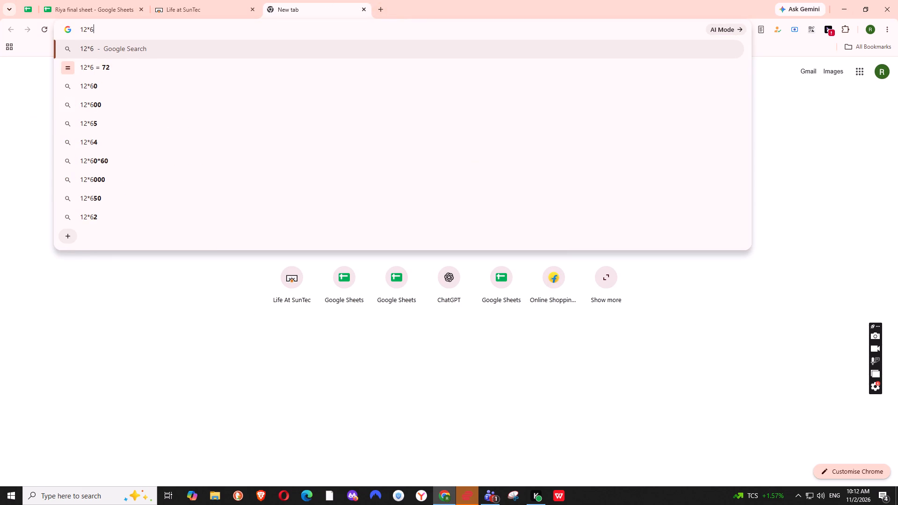
# Switch to the Life at SunTec dashboard page.
pyautogui.click(198, 3)
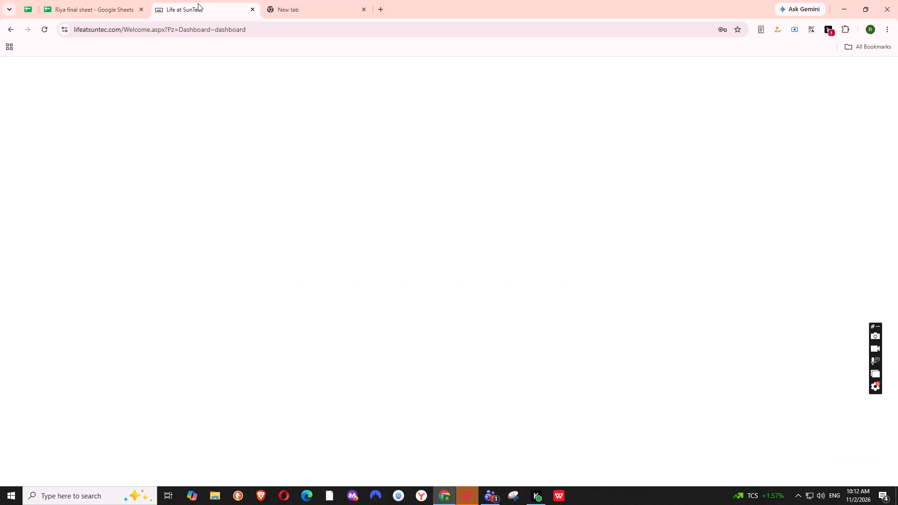
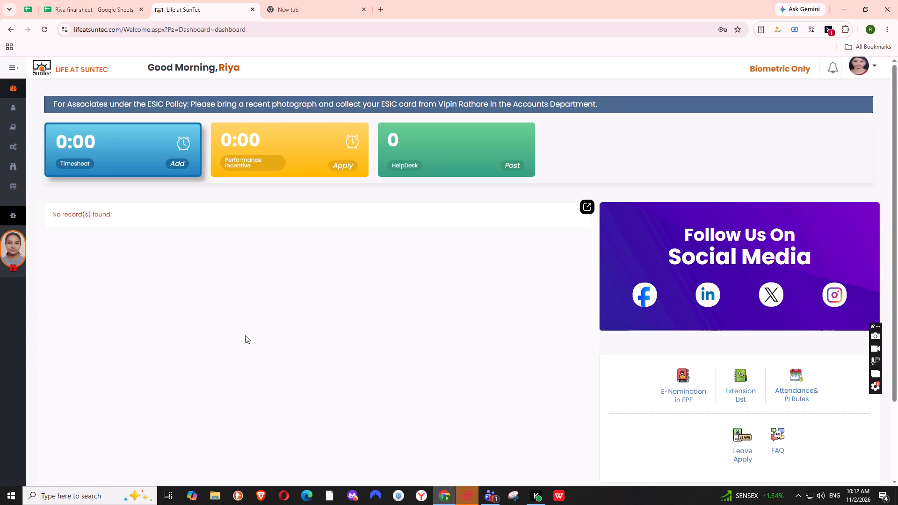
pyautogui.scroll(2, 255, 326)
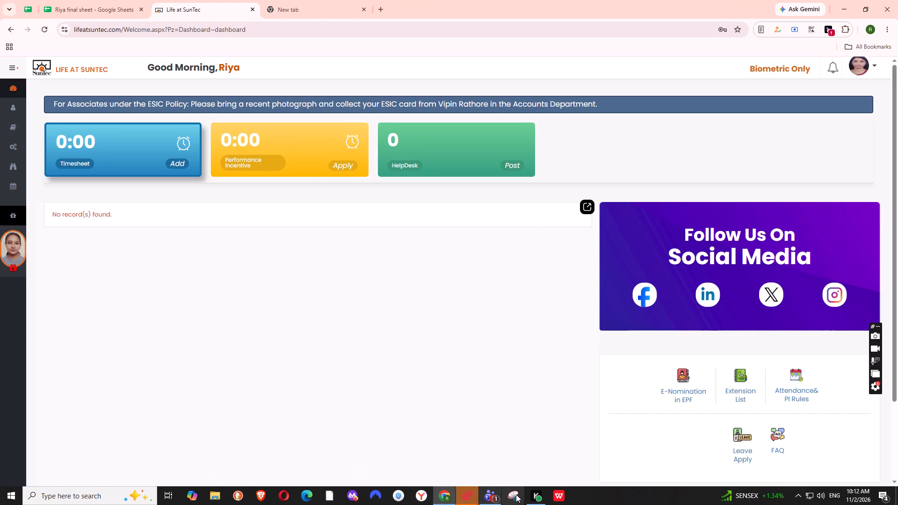
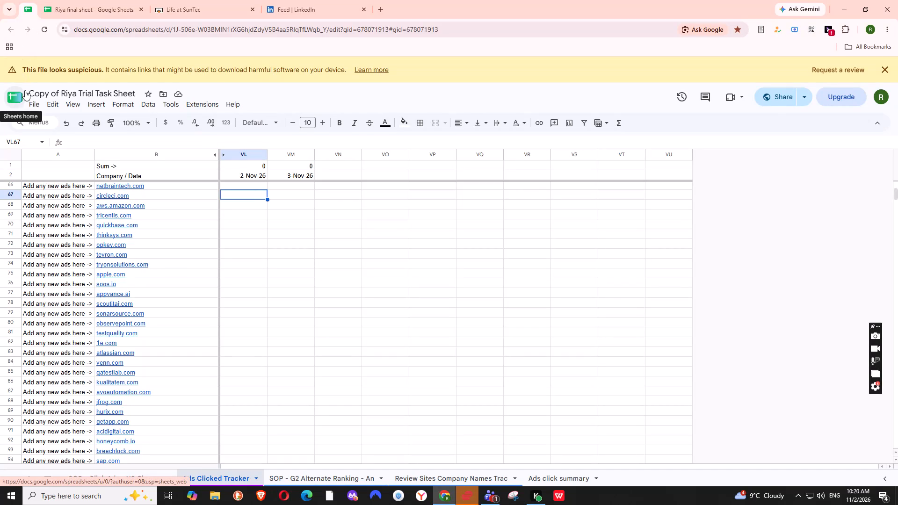
# Close the Riya final sheet and the Life at SunTec pages, leaving the pinned tracker spreadsheet and the LinkedIn feed open.
pyautogui.click(273, 300)
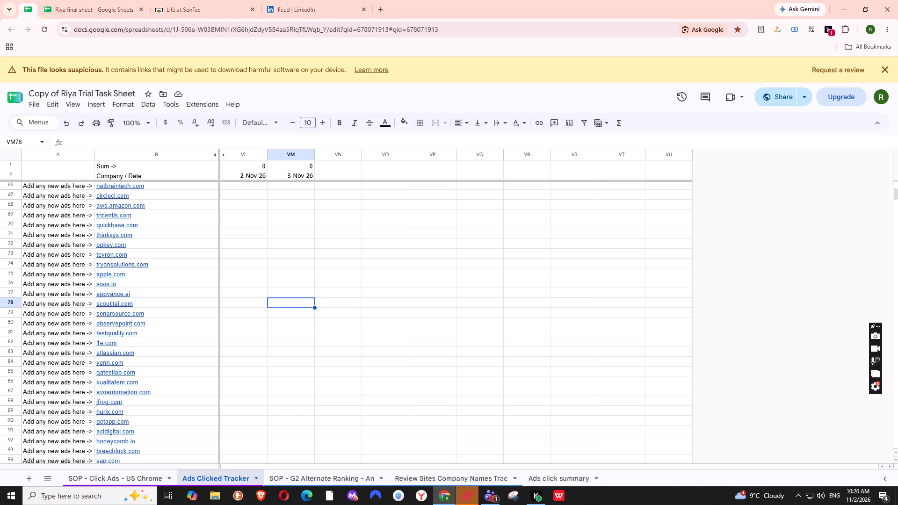
pyautogui.click(89, 7)
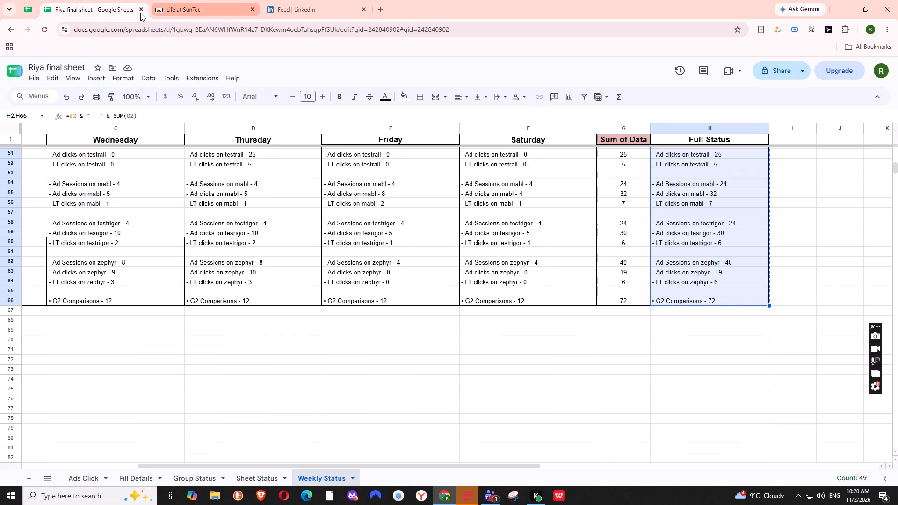
pyautogui.click(139, 8)
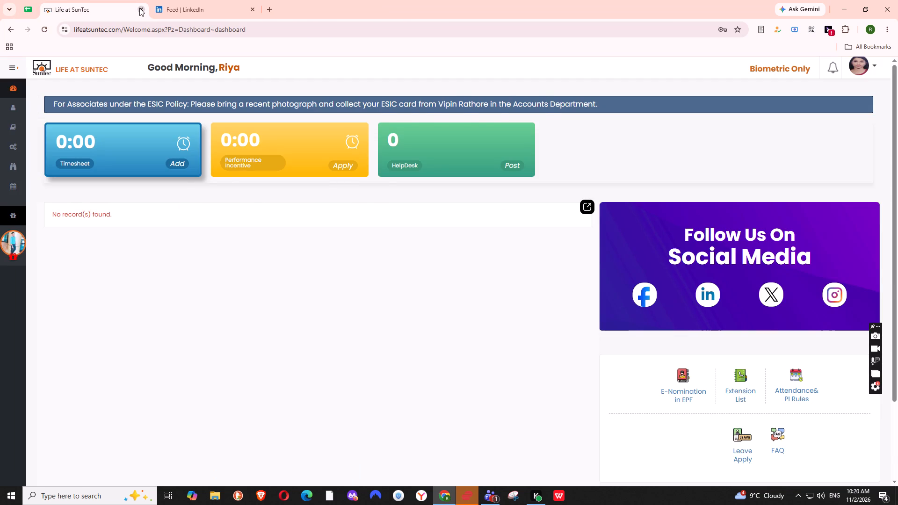
pyautogui.click(139, 8)
pyautogui.click(139, 8)
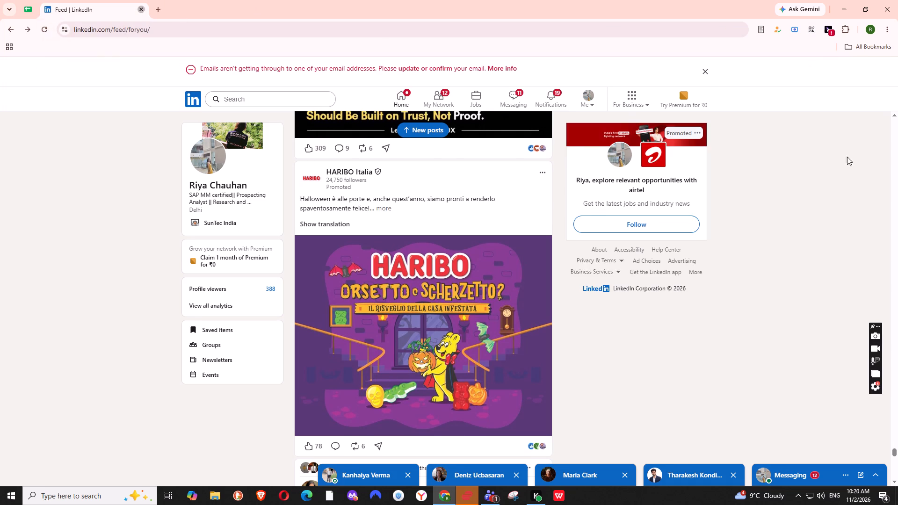
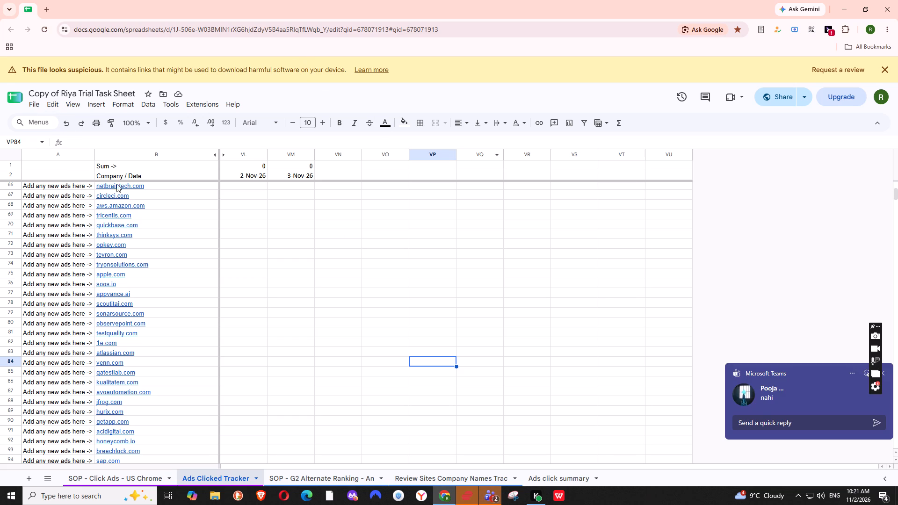
# Open a new blank browser tab beside the pinned tracker spreadsheet.
pyautogui.click(48, 8)
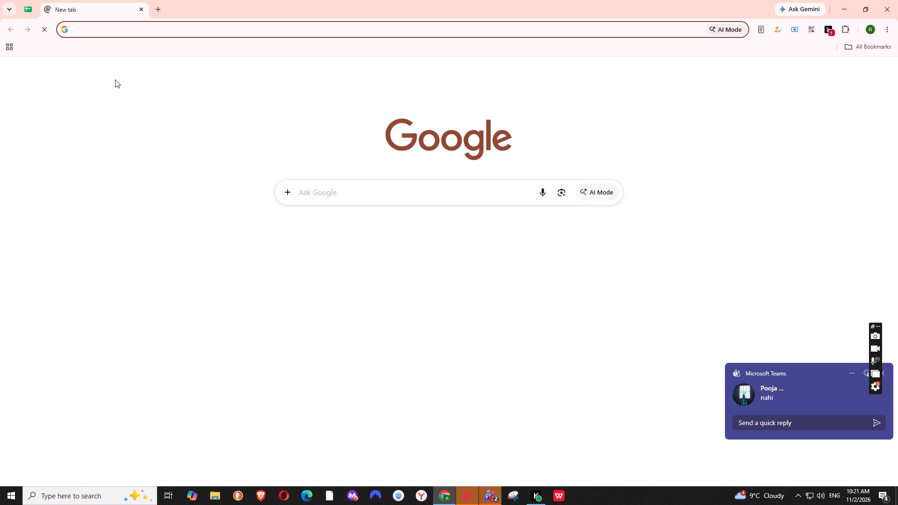
# Open the Windows weather and news feed and advance the headline carousel to the next story.
pyautogui.click(747, 488)
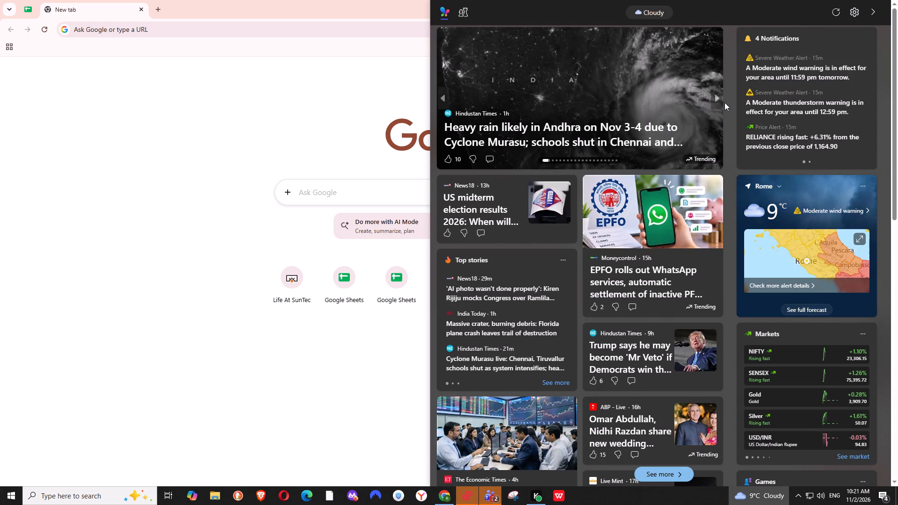
pyautogui.click(714, 95)
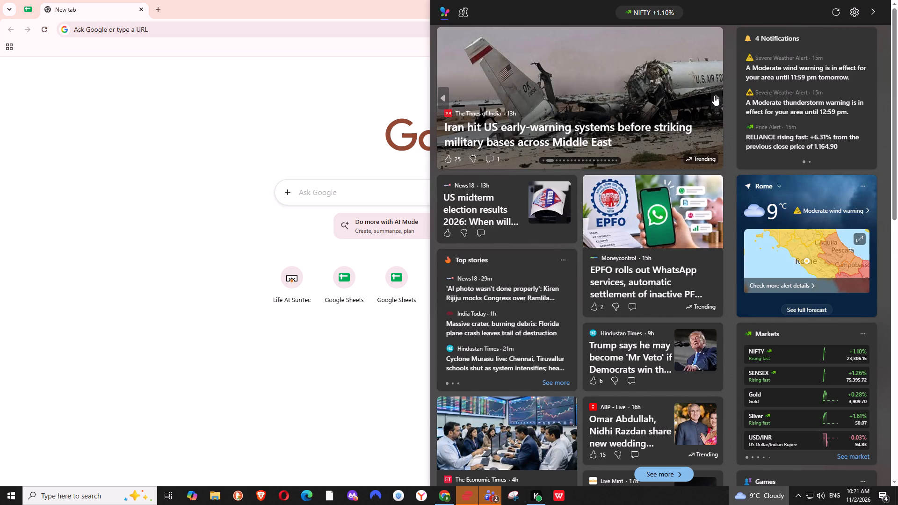